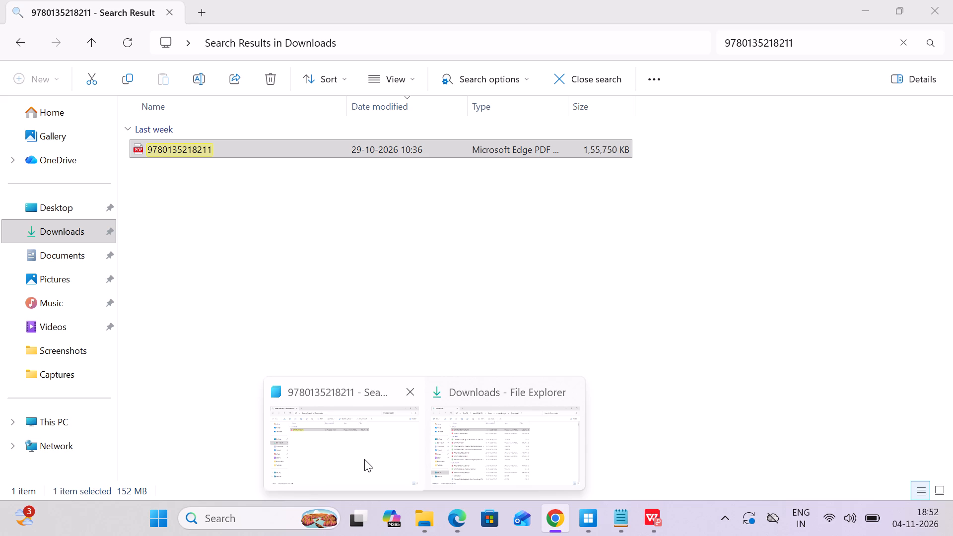
In File Explorer, examine the Downloads folder and the drives under This PC before returning to the Ciccarelli Psychology AP 6 spreadsheet.
click(364, 459)
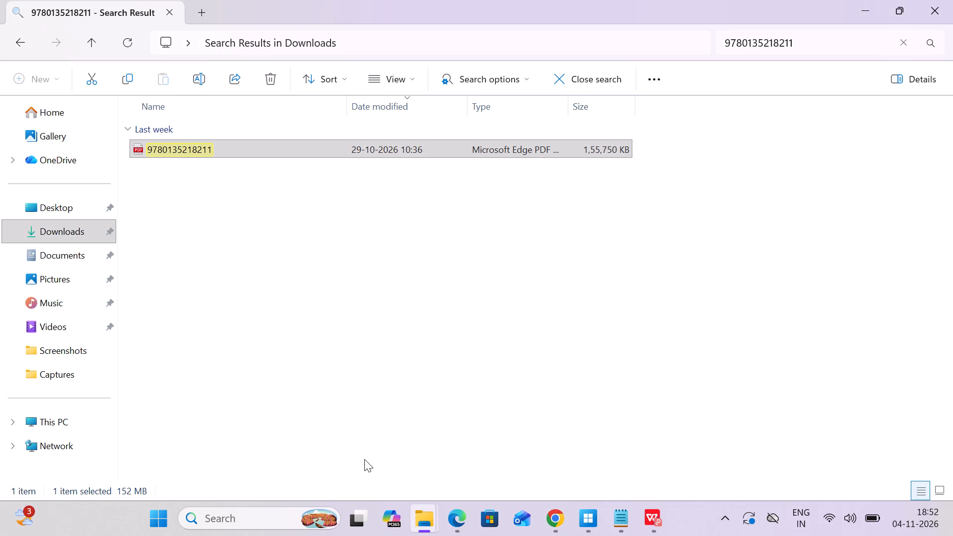
click(48, 334)
click(65, 222)
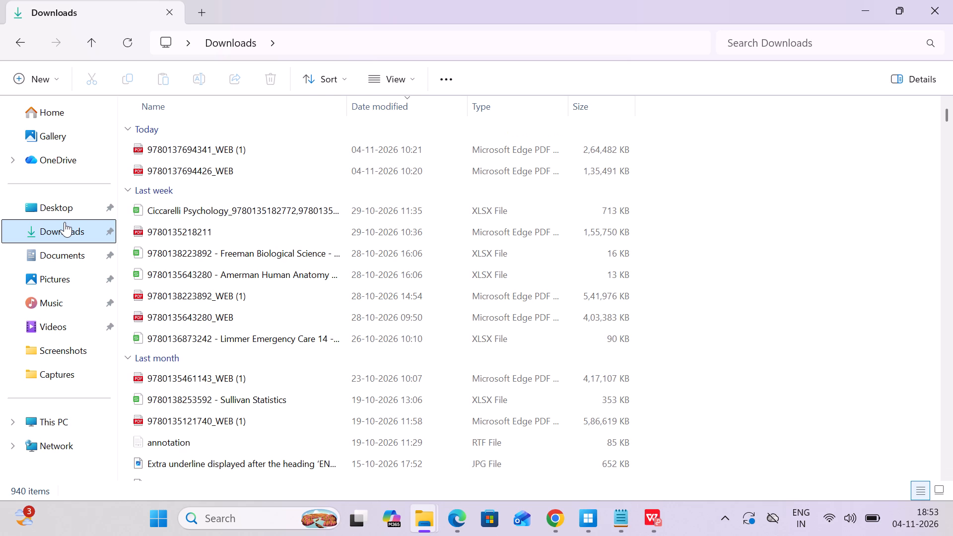
click(78, 415)
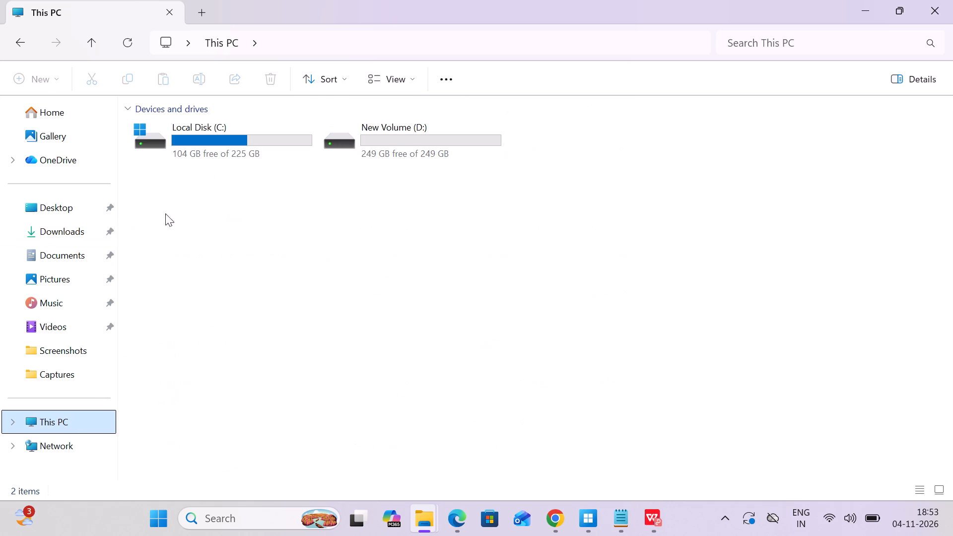
click(341, 293)
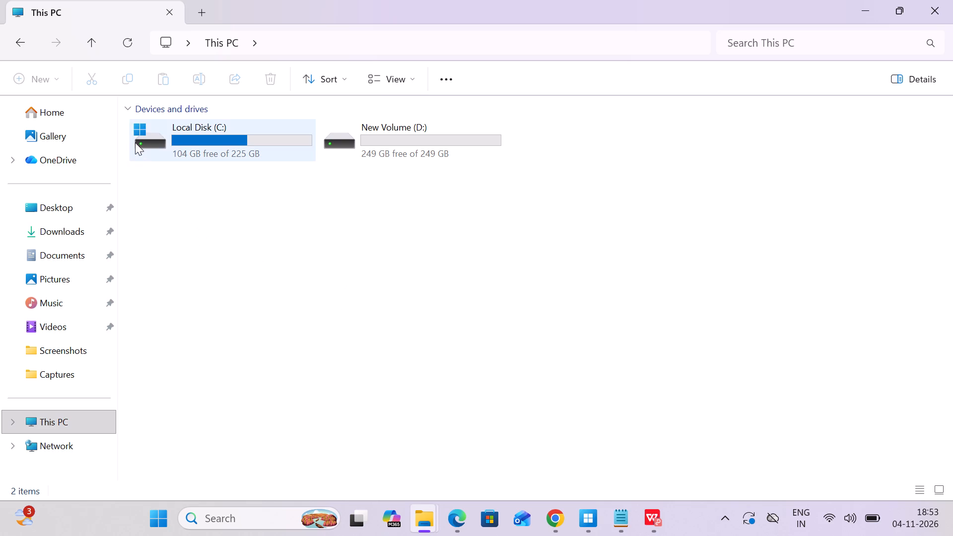
click(124, 109)
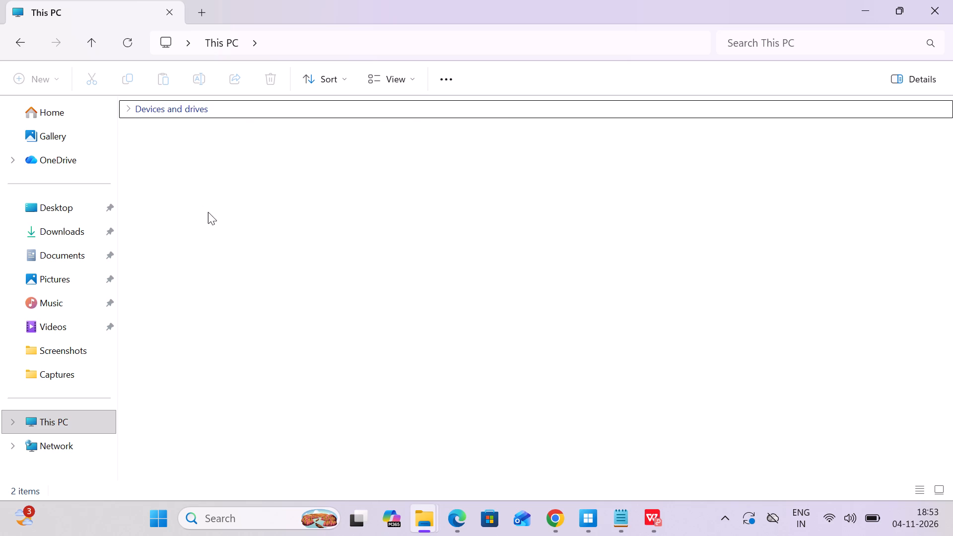
click(131, 113)
click(229, 257)
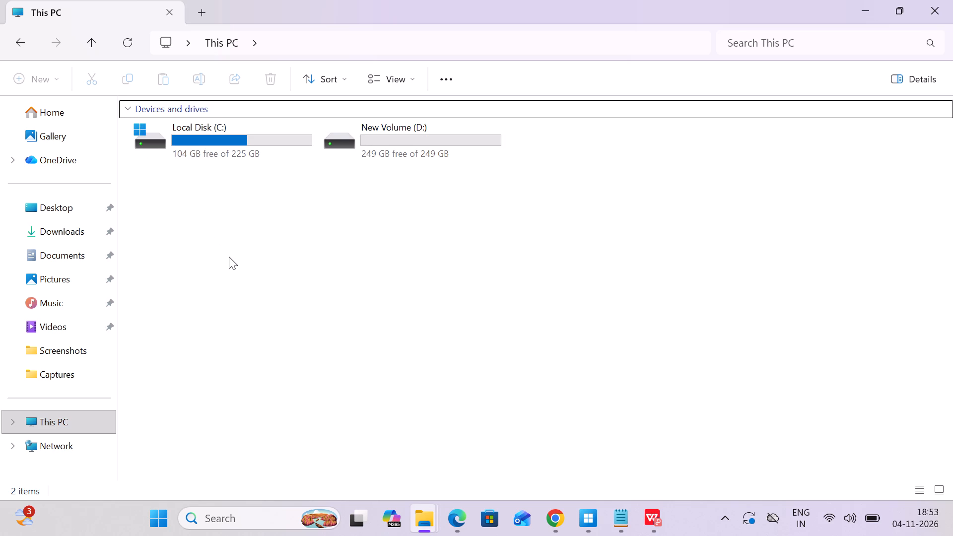
key(alt+Tab)
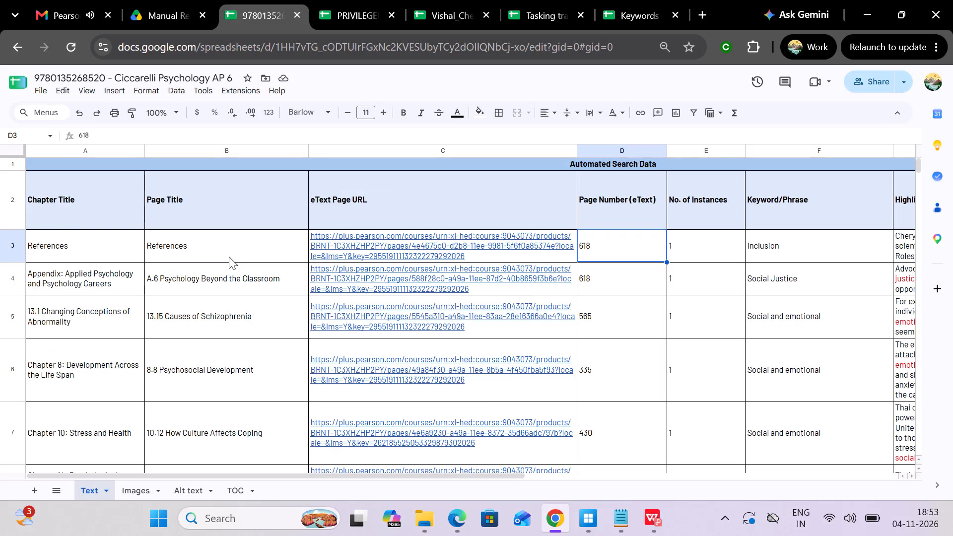
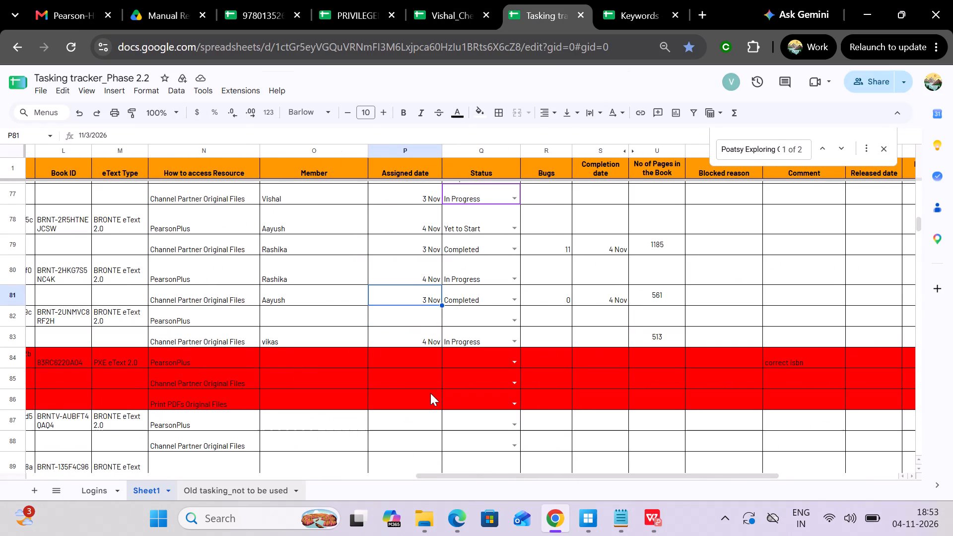
In the tasking tracker's Sheet1, set the assigned date of the Channel Partner Original Files entry in row 77 to 4 Nov.
scroll(430, 393, up, 1)
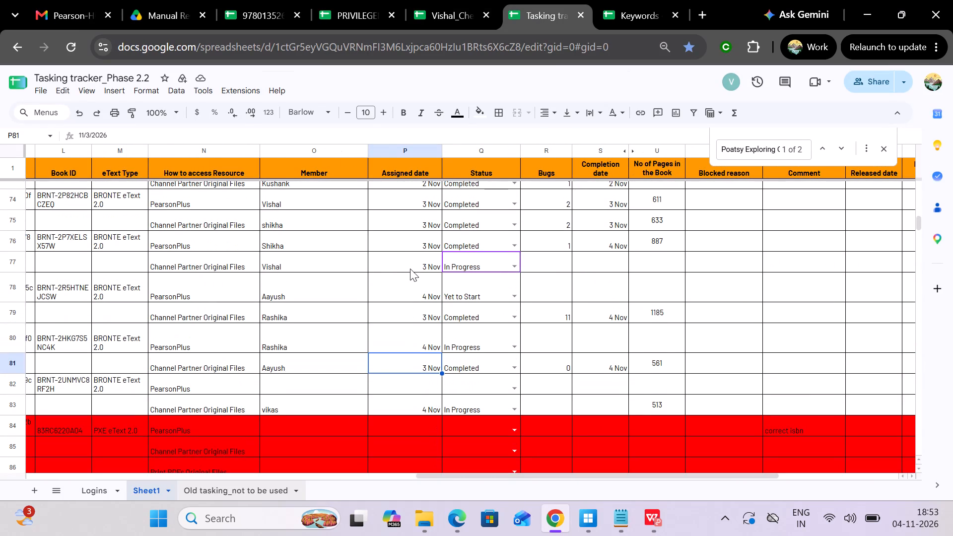
scroll(397, 357, down, 1)
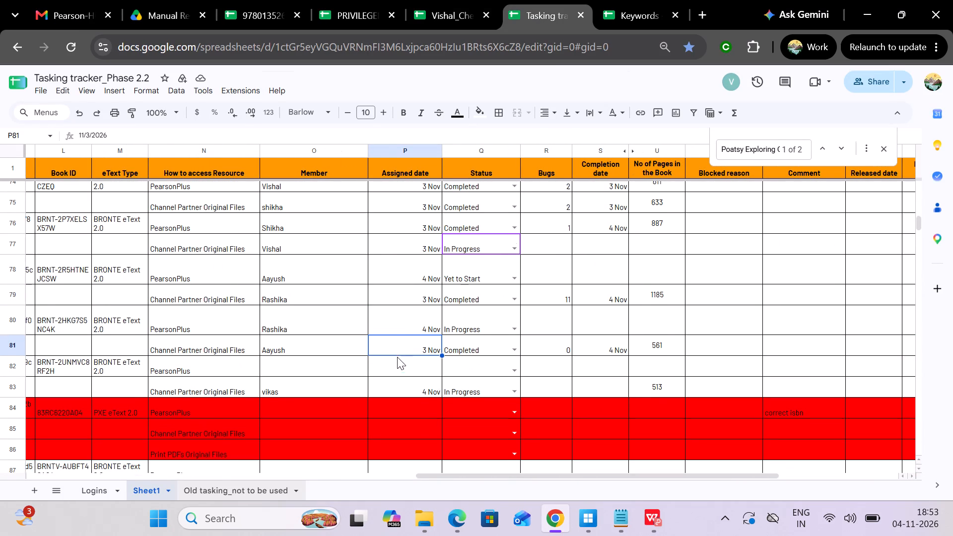
scroll(397, 357, down, 2)
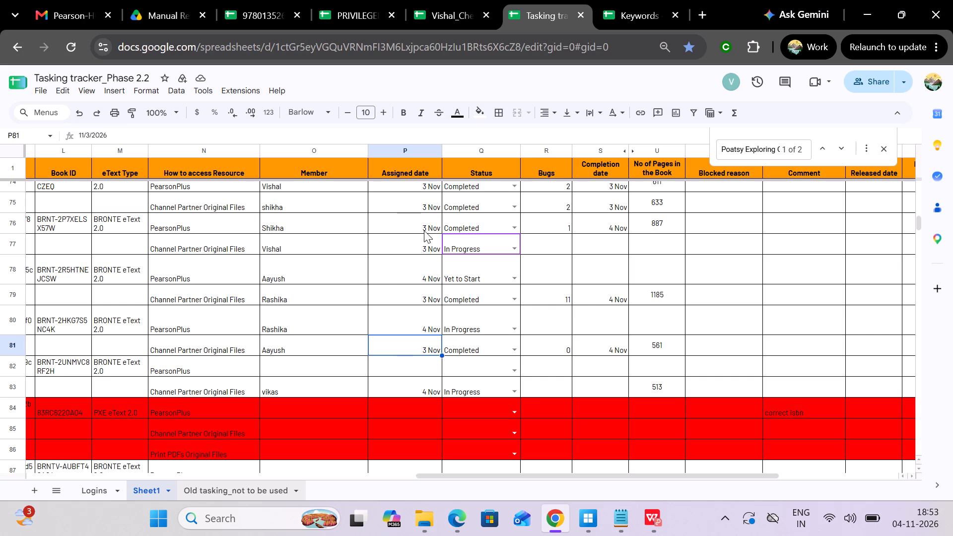
click(370, 245)
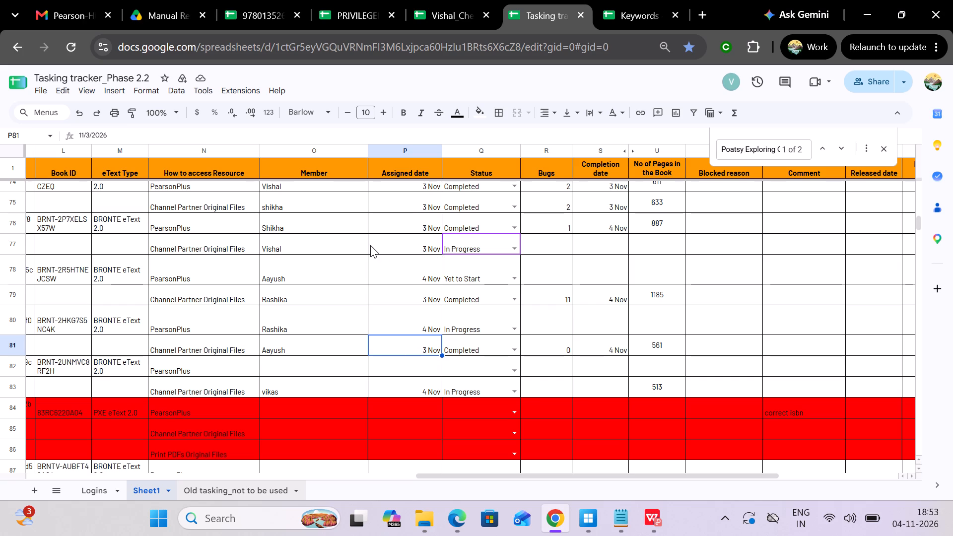
scroll(370, 245, right, 1)
scroll(370, 245, left, 2)
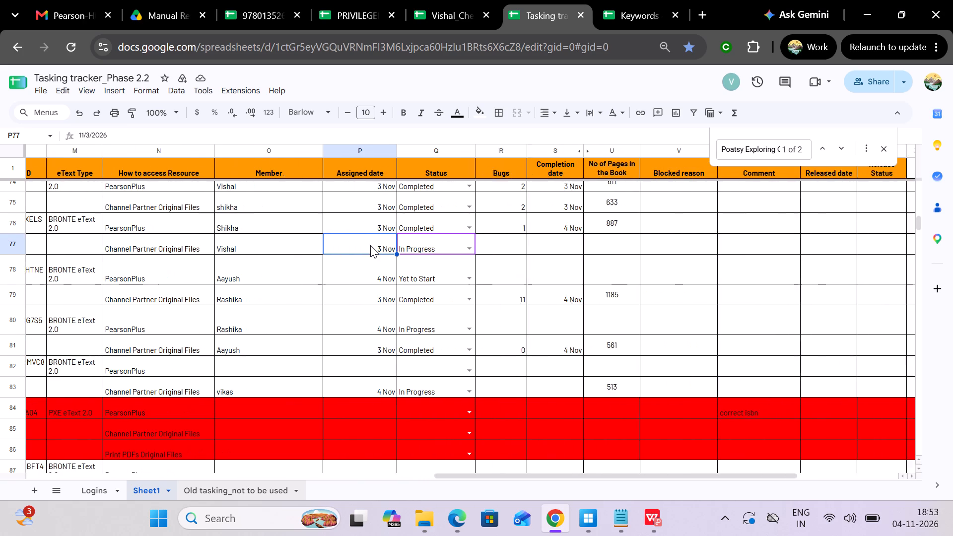
scroll(370, 245, left, 1)
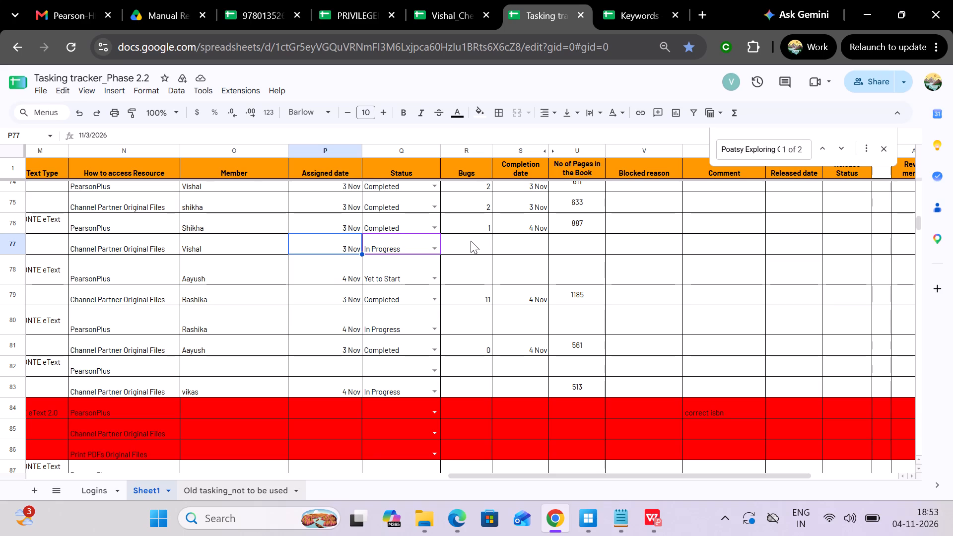
click(341, 248)
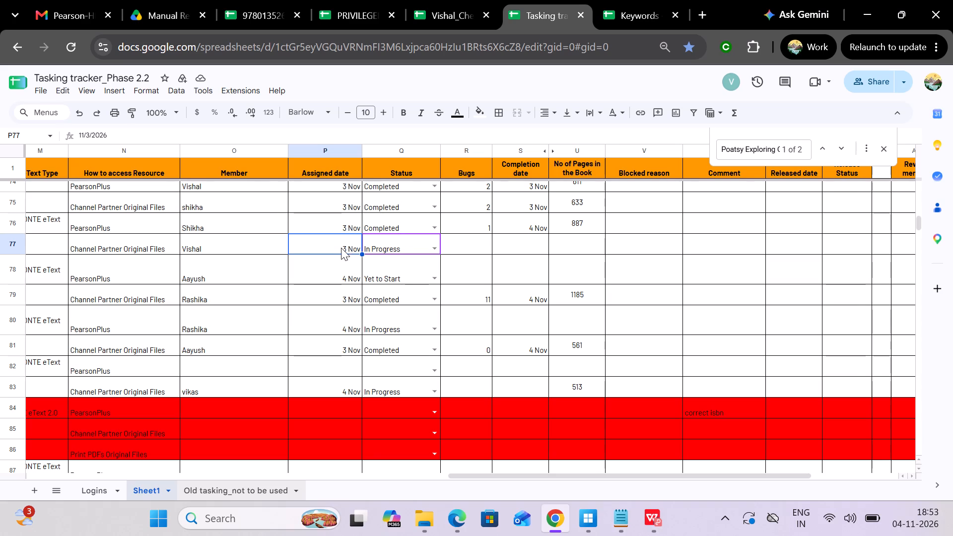
key(4)
key(space)
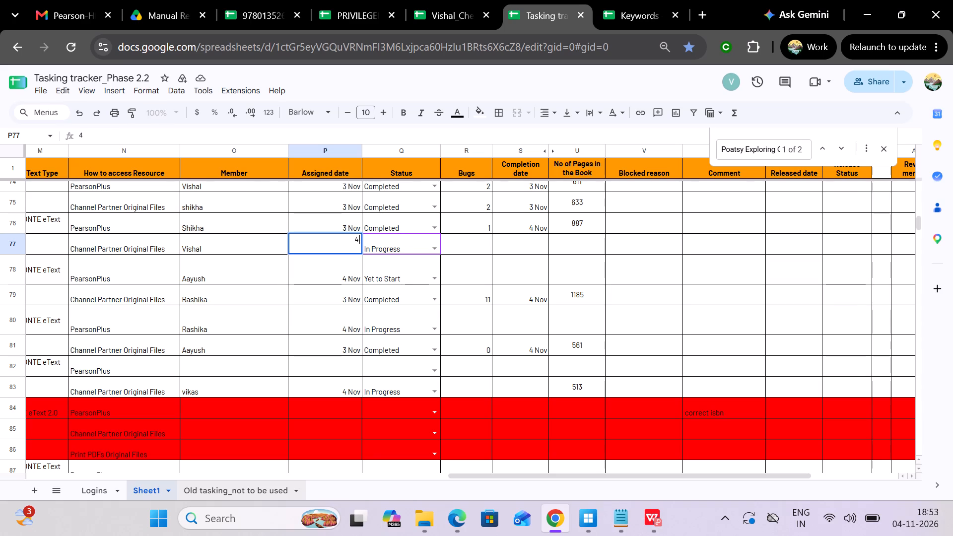
text(Nov)
click(481, 238)
click(506, 243)
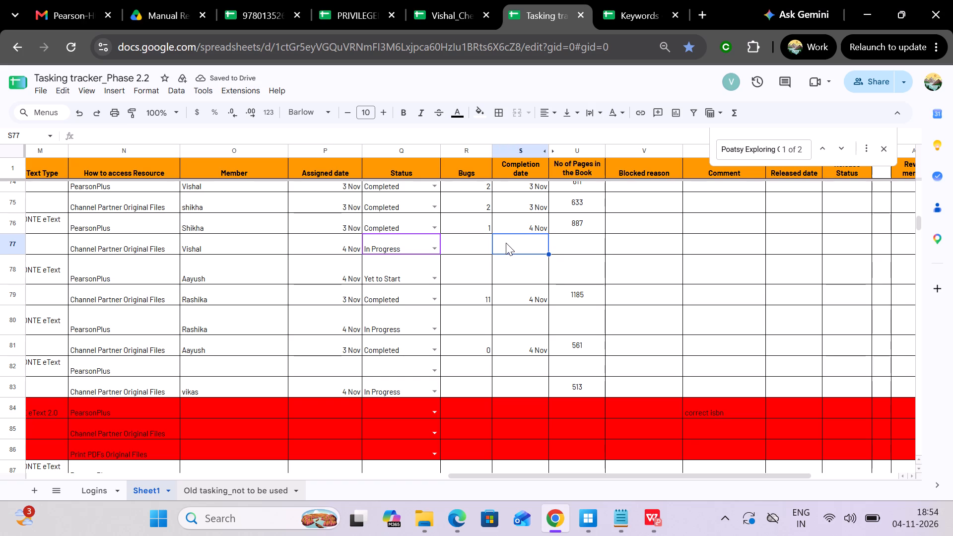
click(560, 242)
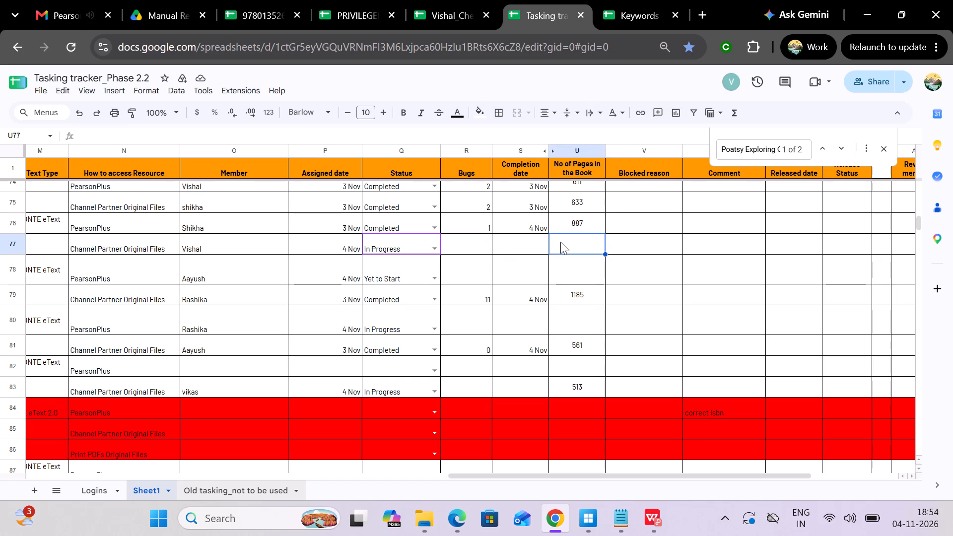
Check the Pearson-HEd Image & Text Search QA chat for new messages and return to the tasking tracker.
click(70, 2)
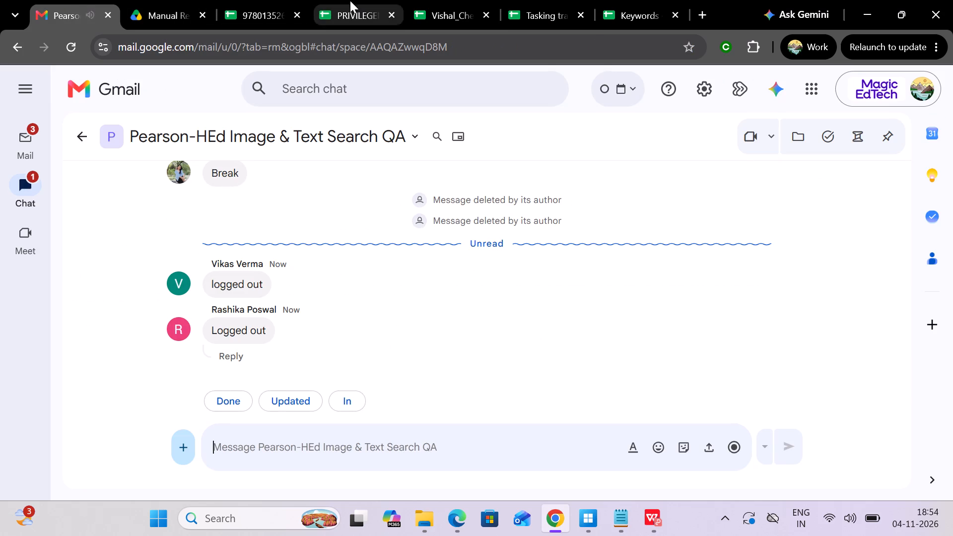
click(545, 9)
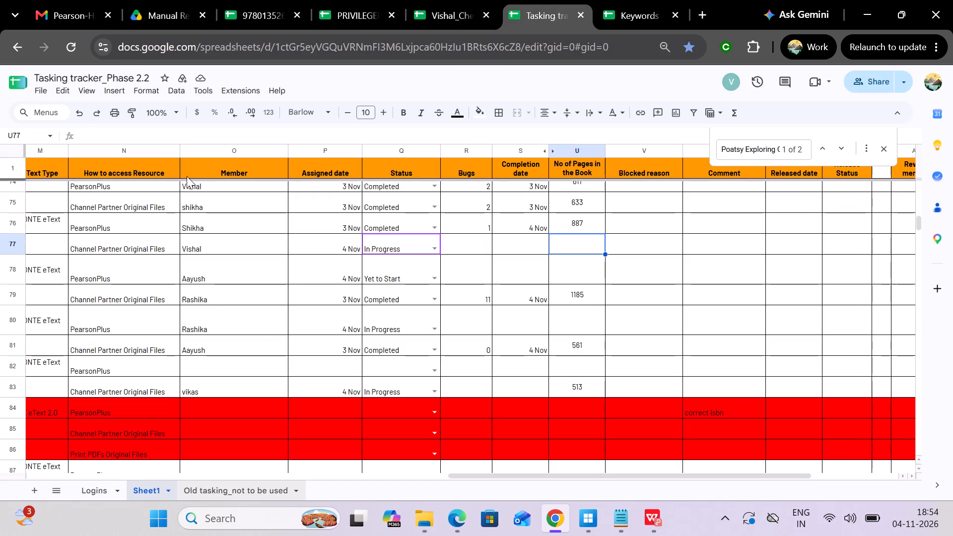
click(163, 2)
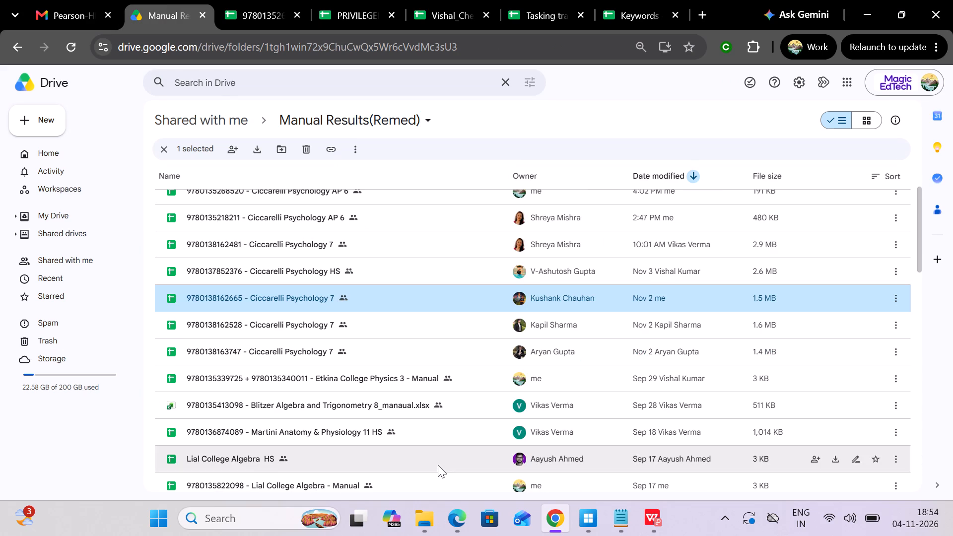
scroll(380, 364, up, 4)
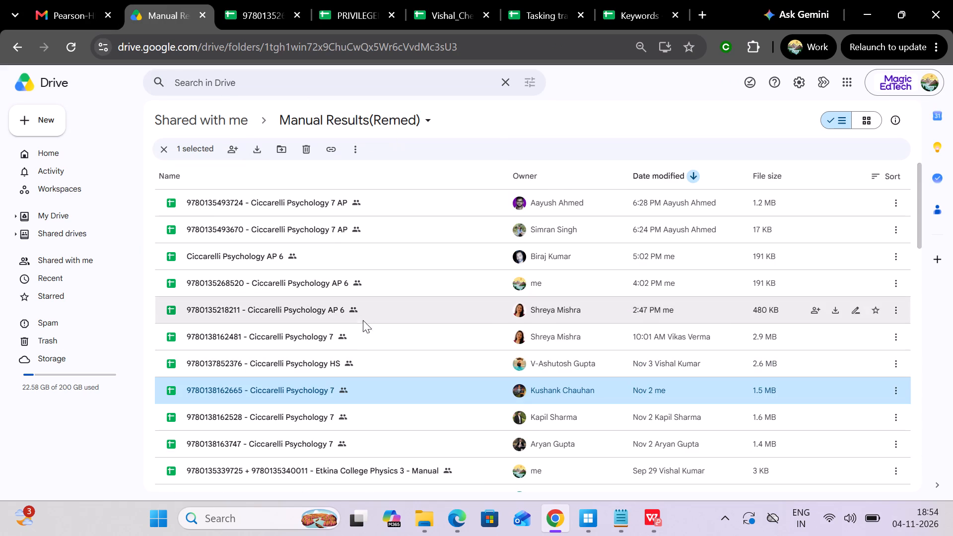
scroll(354, 359, down, 2)
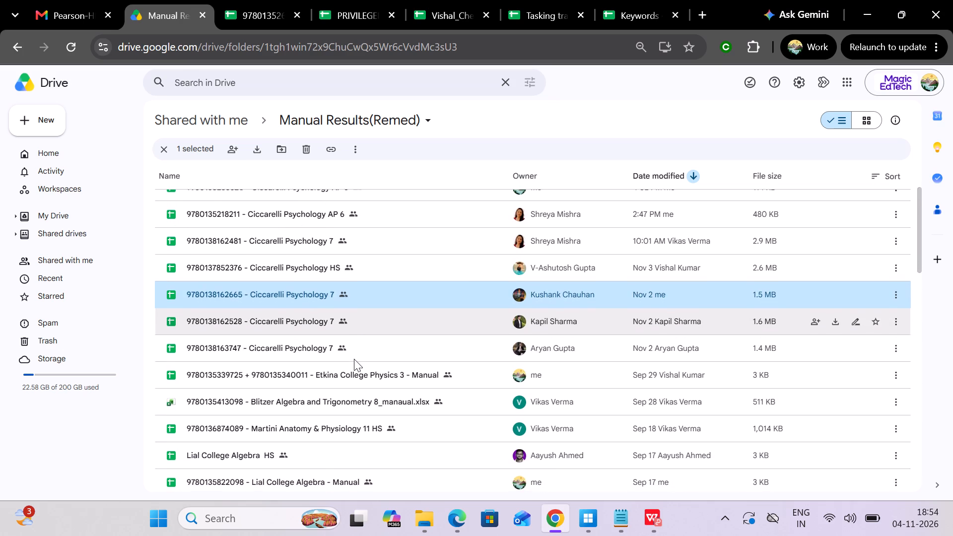
scroll(354, 359, up, 8)
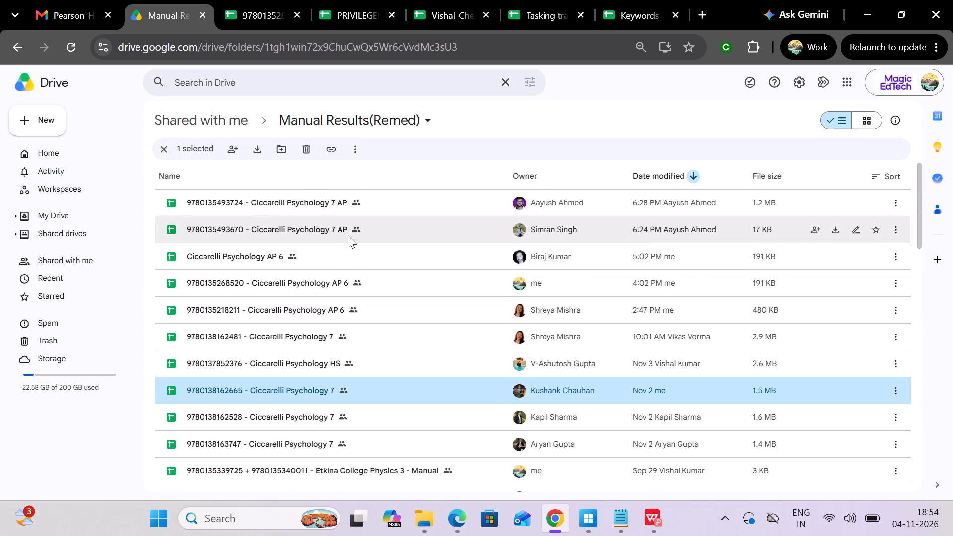
double_click(394, 236)
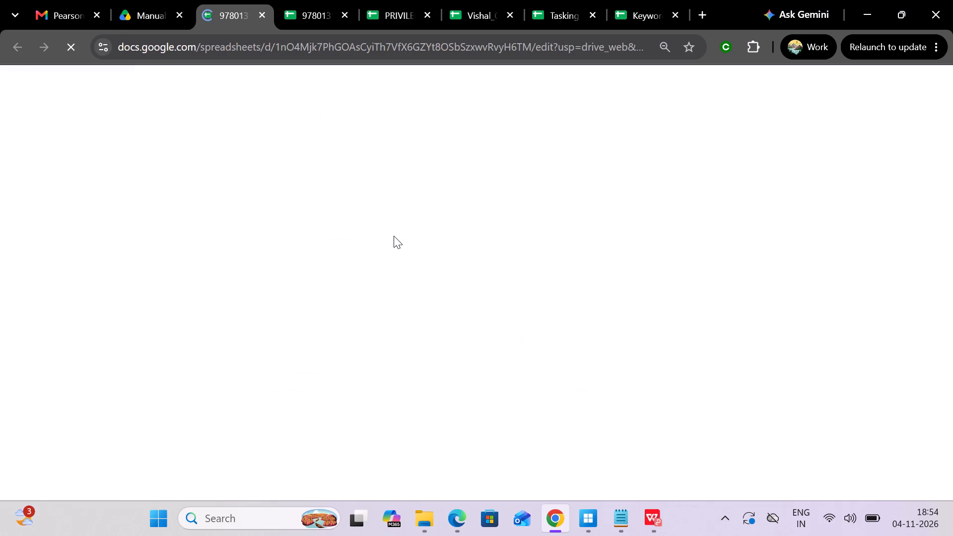
scroll(472, 339, down, 2)
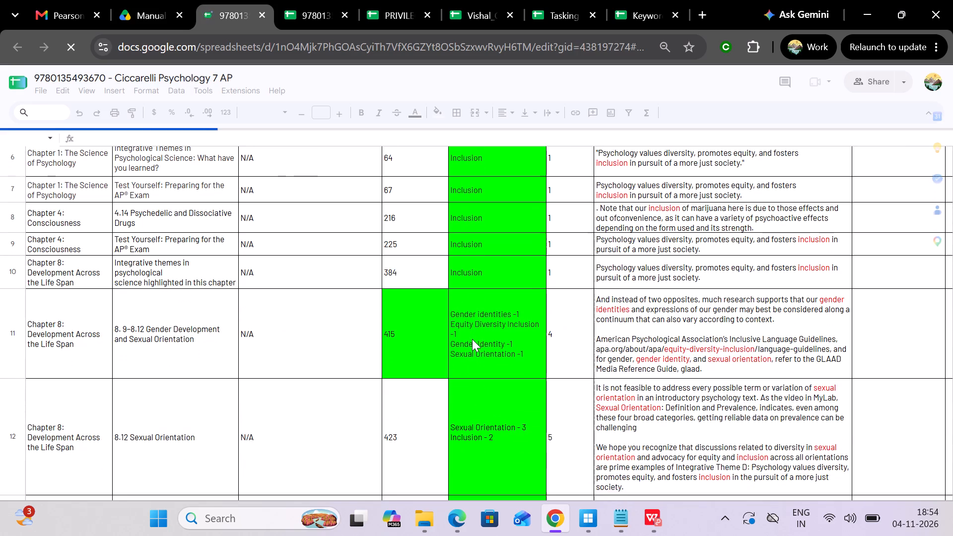
scroll(472, 339, up, 9)
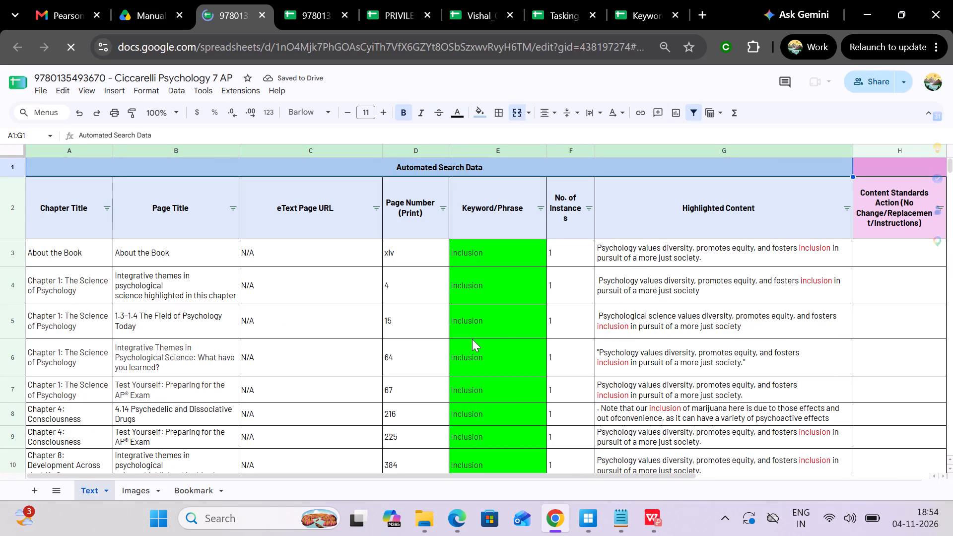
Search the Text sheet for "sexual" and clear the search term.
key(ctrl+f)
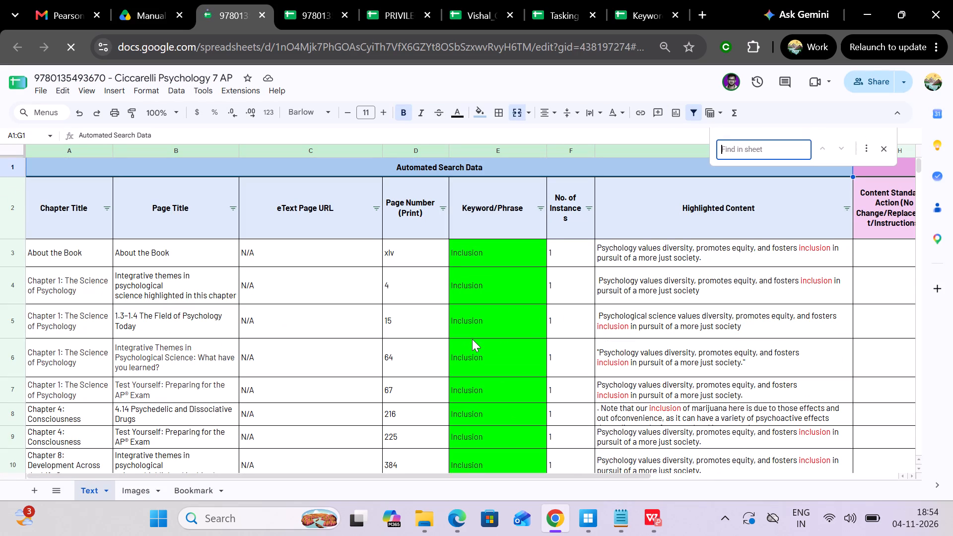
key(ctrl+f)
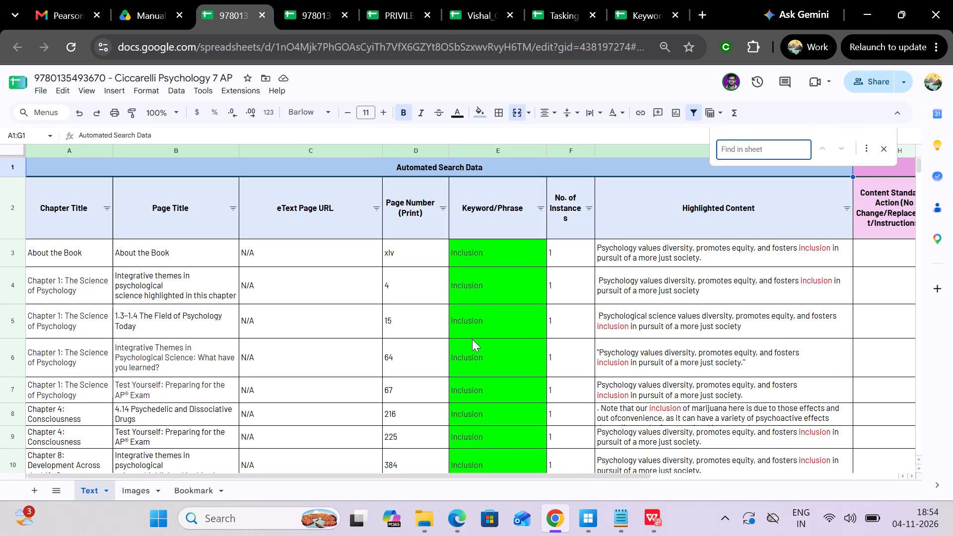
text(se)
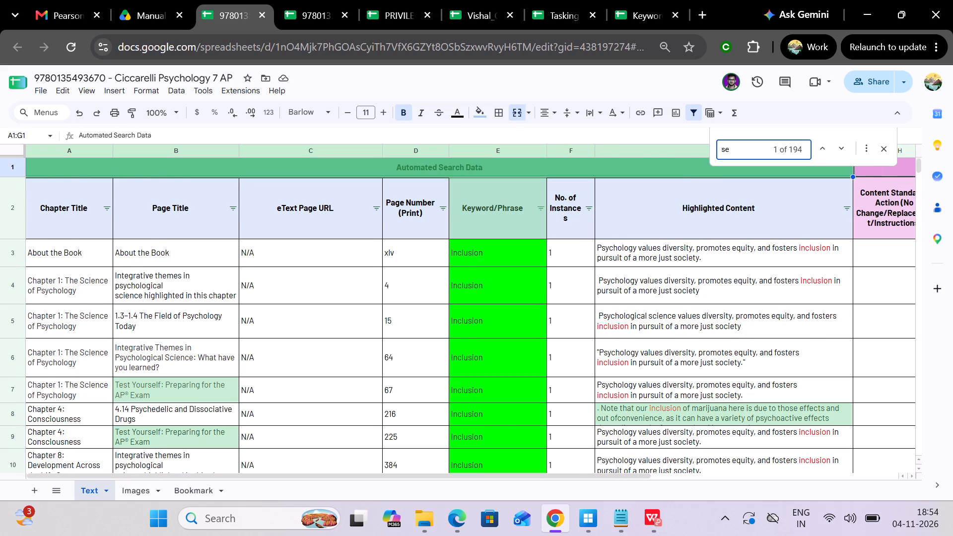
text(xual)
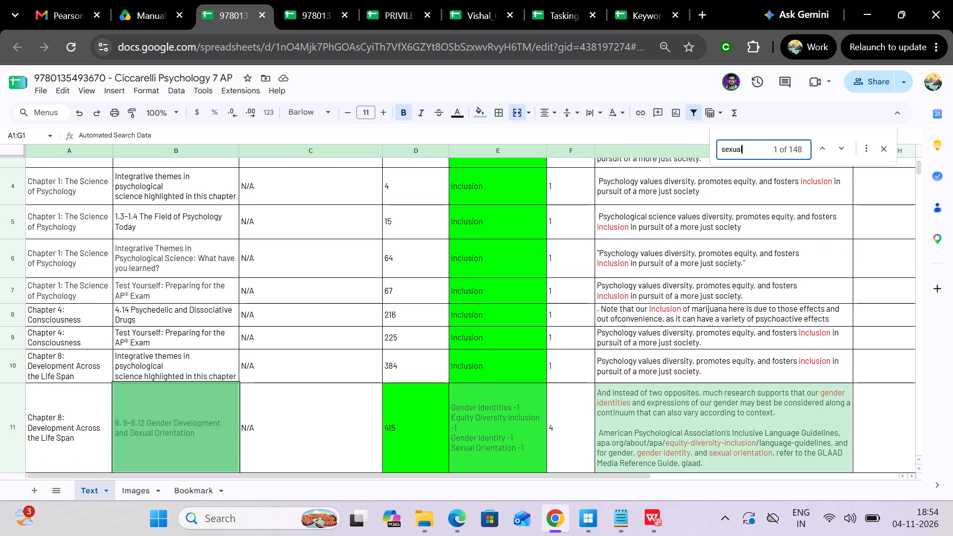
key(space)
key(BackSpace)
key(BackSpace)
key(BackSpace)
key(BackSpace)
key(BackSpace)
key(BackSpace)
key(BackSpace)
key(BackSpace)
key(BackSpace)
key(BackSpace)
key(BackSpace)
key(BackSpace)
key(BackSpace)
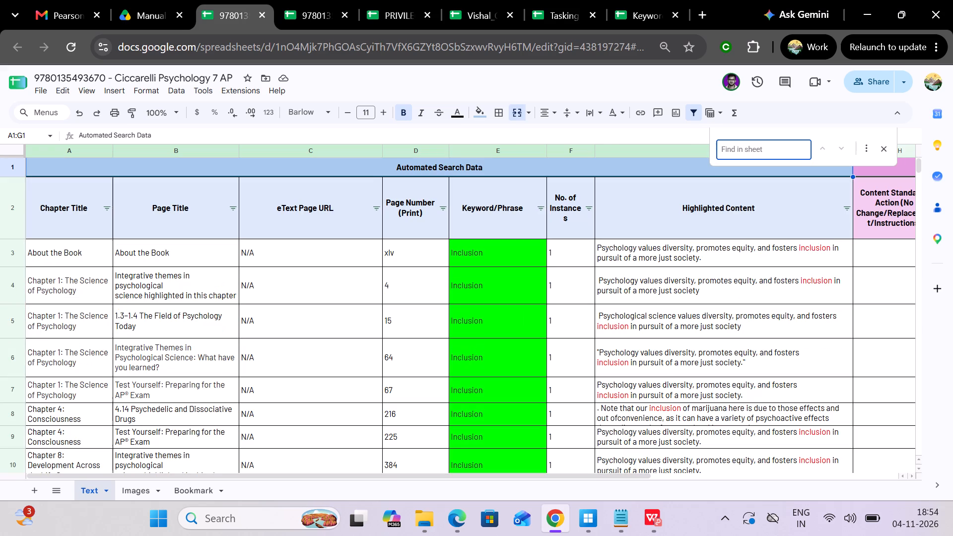
Search the Text sheet for "social emotional", examine the matches and neighbouring rows, and close the search.
text(social emotional)
key(Return)
key(Return)
key(Return)
key(Return)
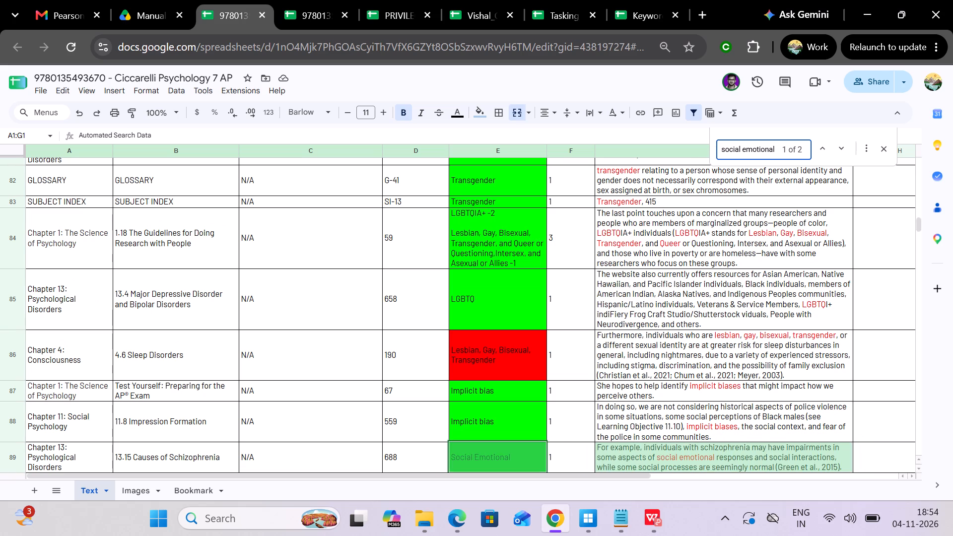
scroll(545, 340, down, 4)
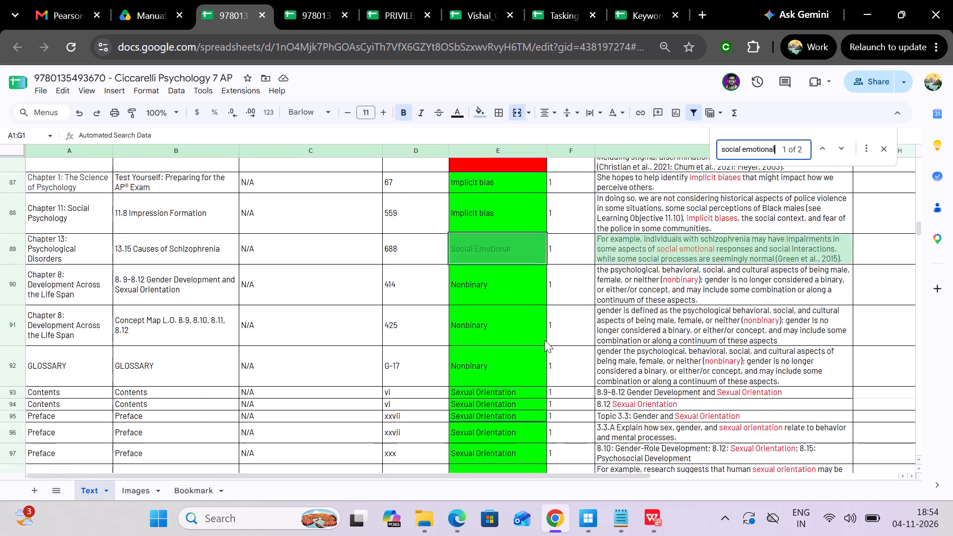
scroll(545, 340, down, 7)
scroll(545, 340, up, 5)
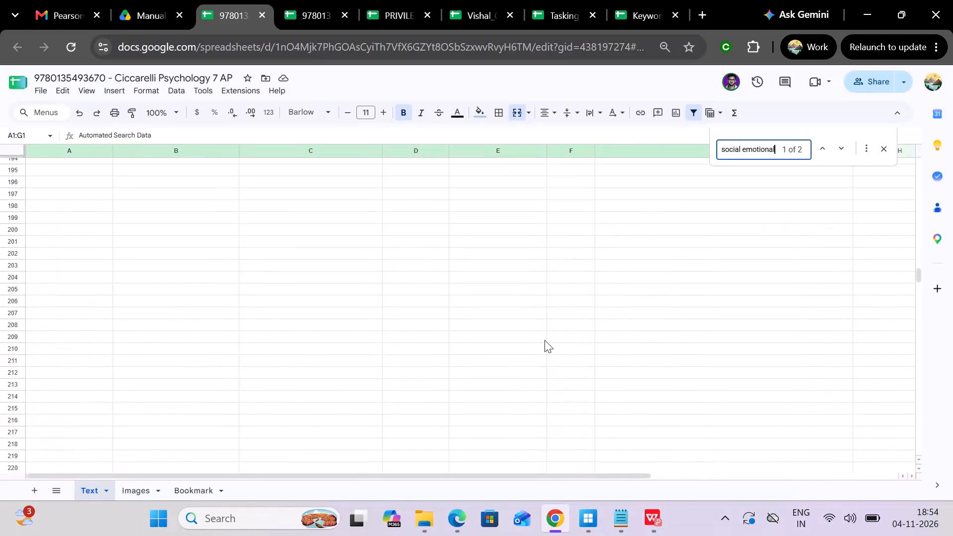
scroll(545, 340, up, 20)
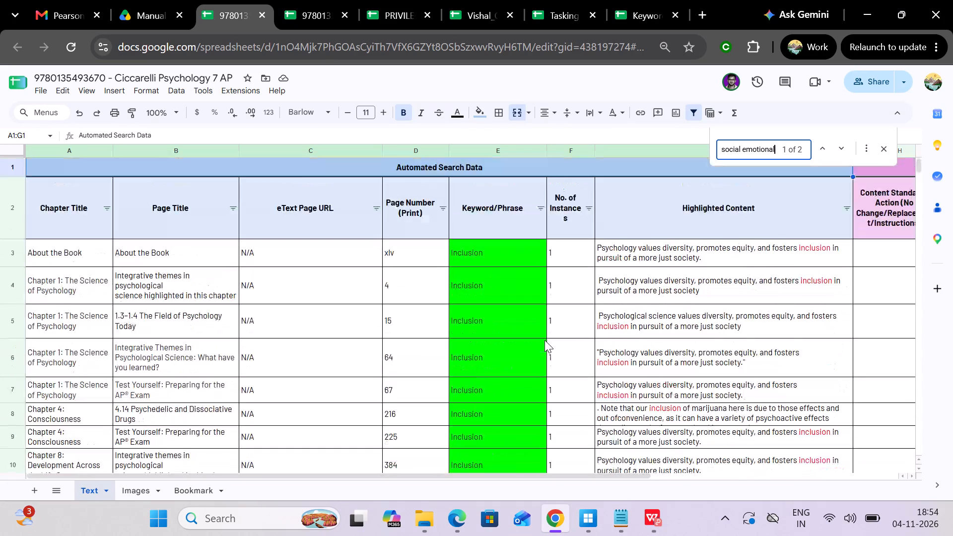
click(883, 147)
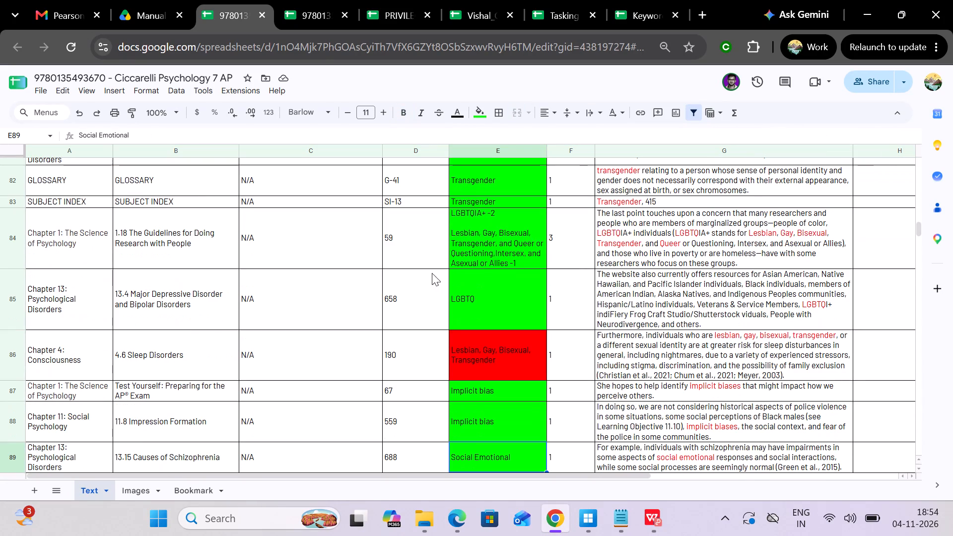
Search the Text sheet for "emotional".
key(ctrl+f)
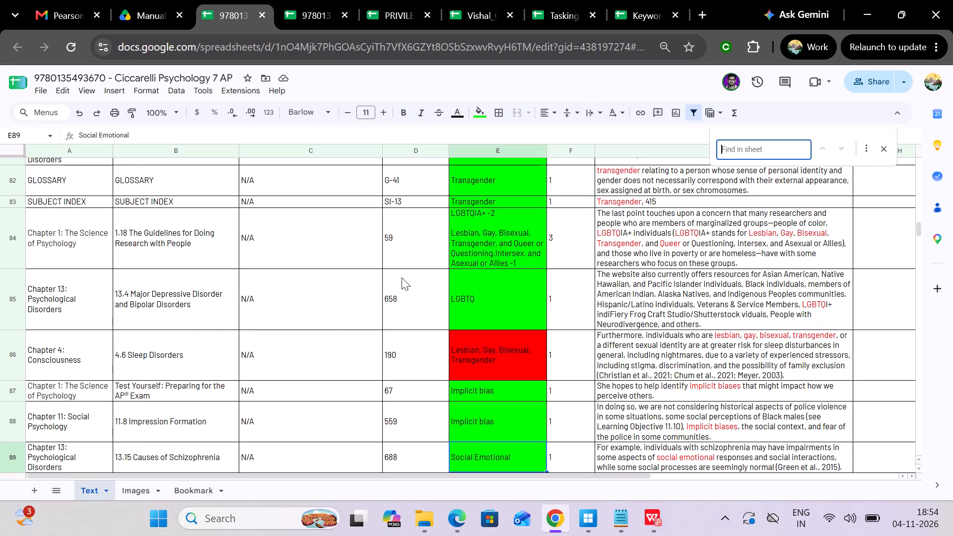
text(emotion)
key(BackSpace)
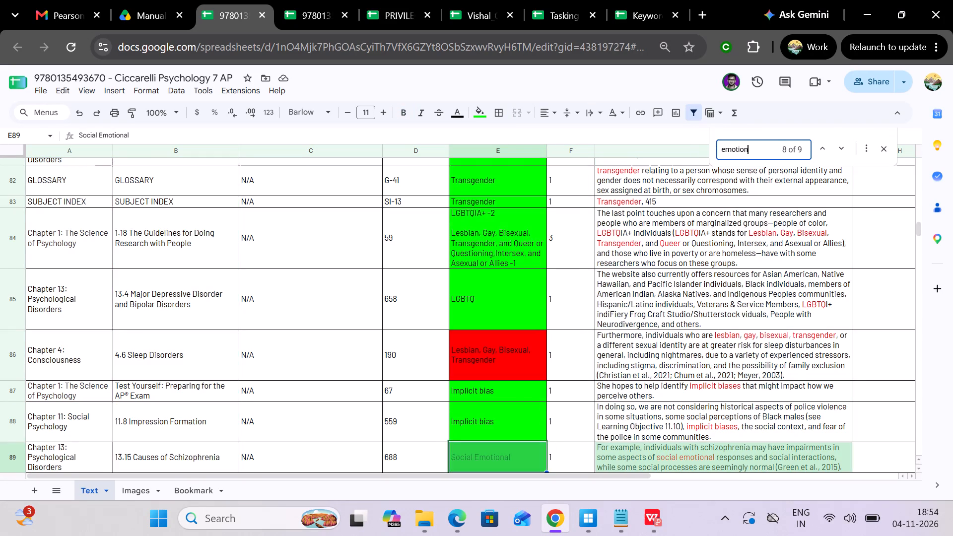
key(BackSpace)
key(BackSpace)
text(onal)
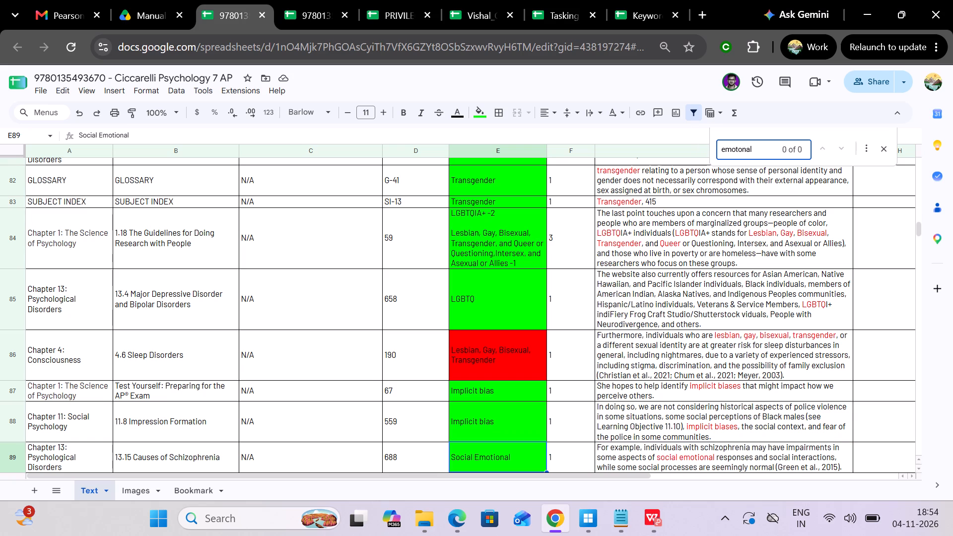
key(BackSpace)
key(BackSpace)
key(BackSpace)
key(BackSpace)
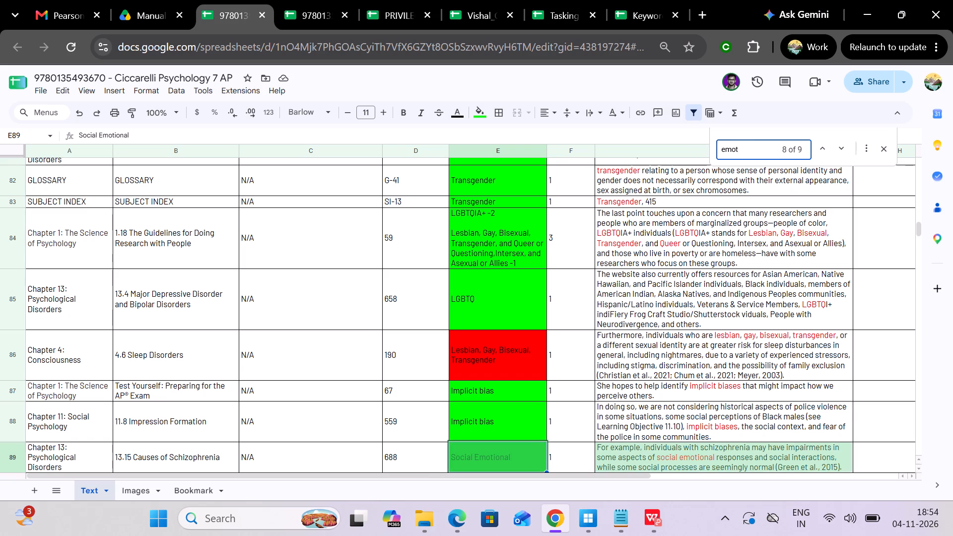
text(ional)
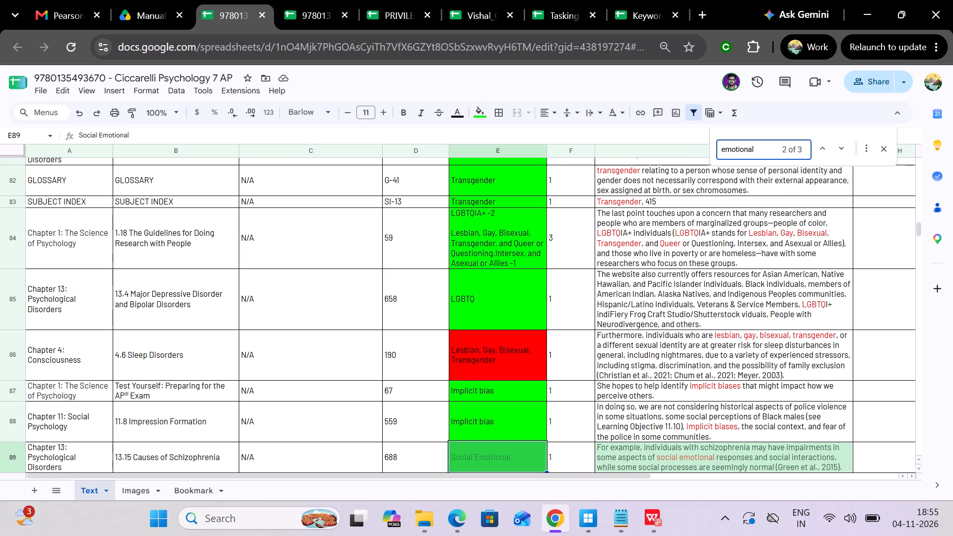
Step through the remaining "emotional" matches in the Text sheet, examine the surrounding rows, and close the search.
scroll(402, 277, down, 1)
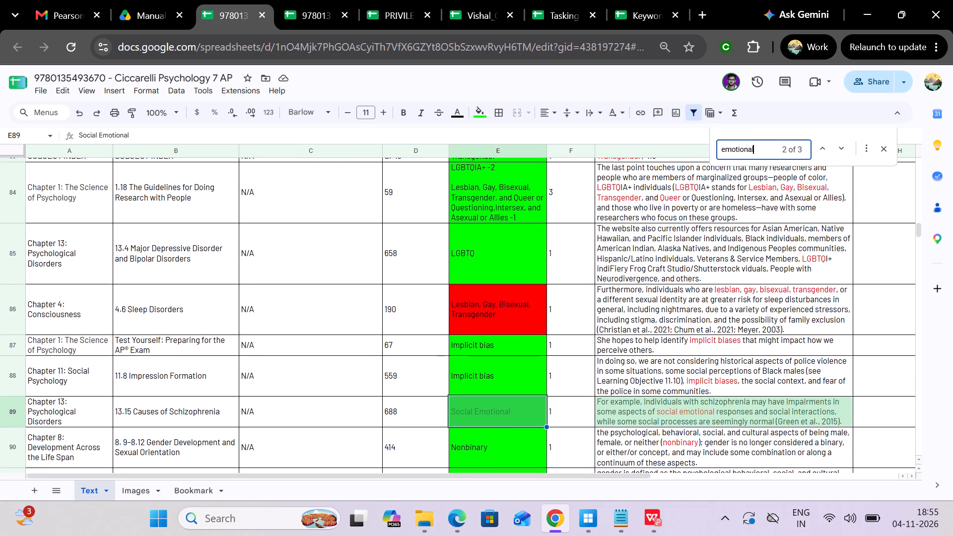
key(Return)
key(Return)
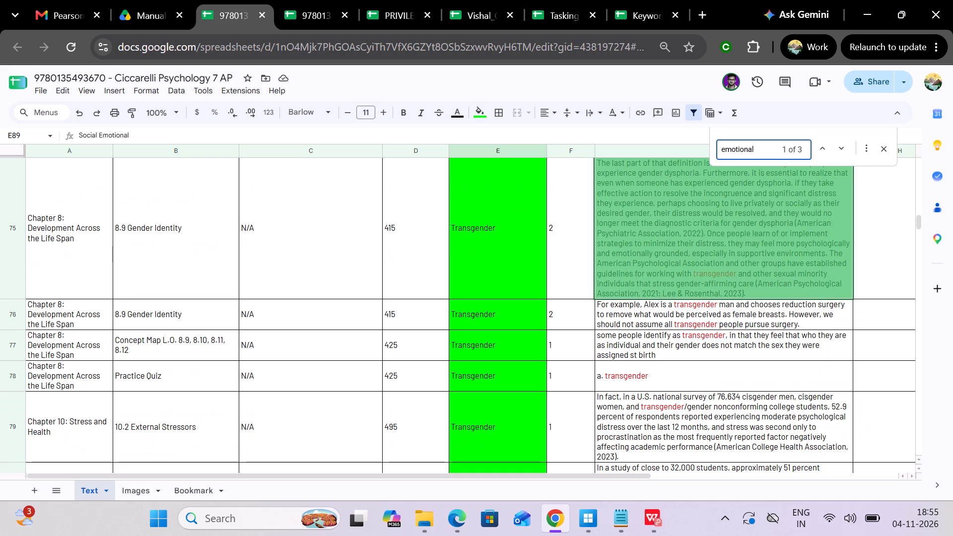
scroll(402, 277, up, 1)
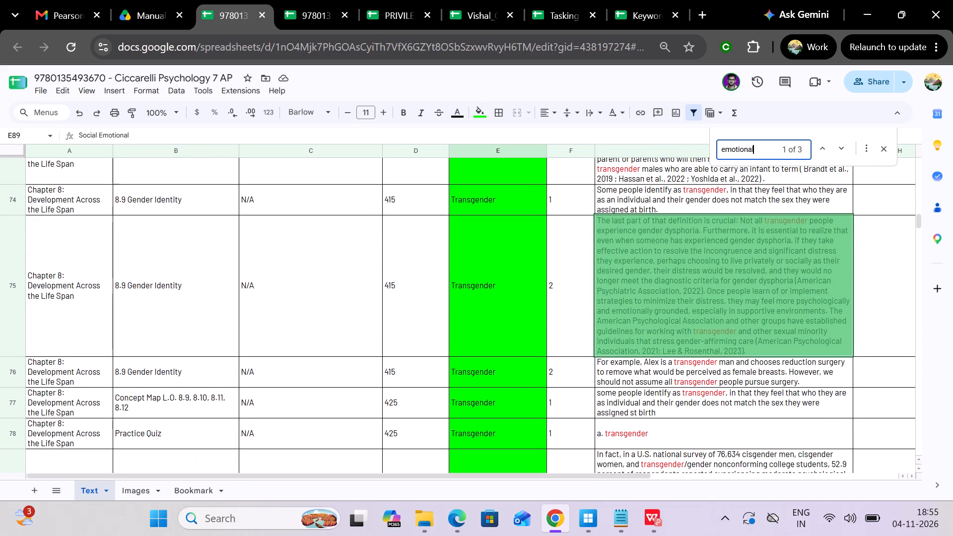
click(883, 150)
scroll(606, 244, up, 14)
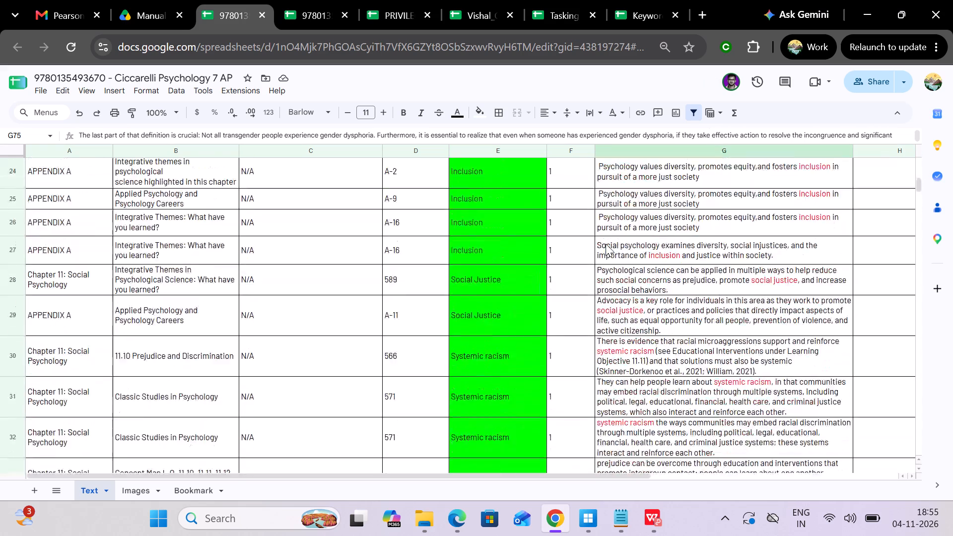
scroll(606, 244, up, 8)
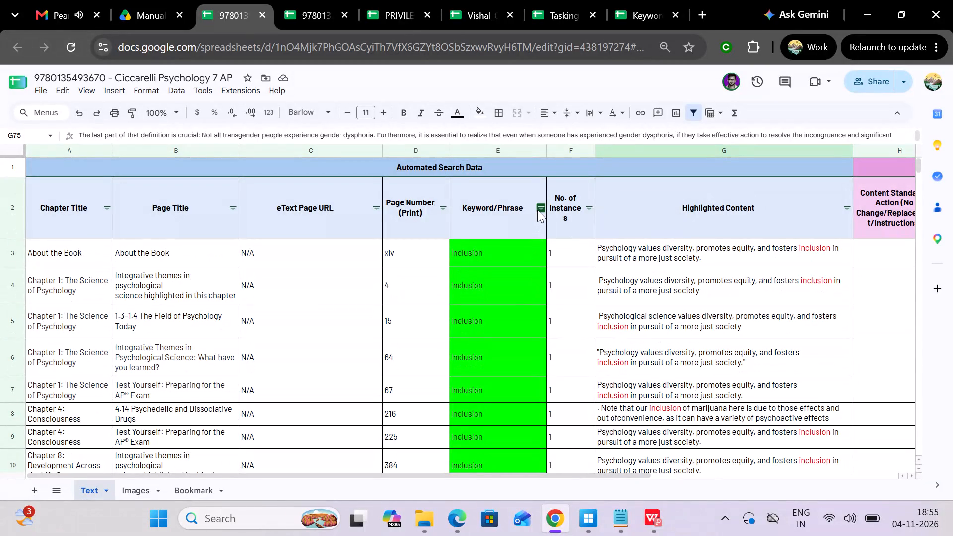
click(537, 210)
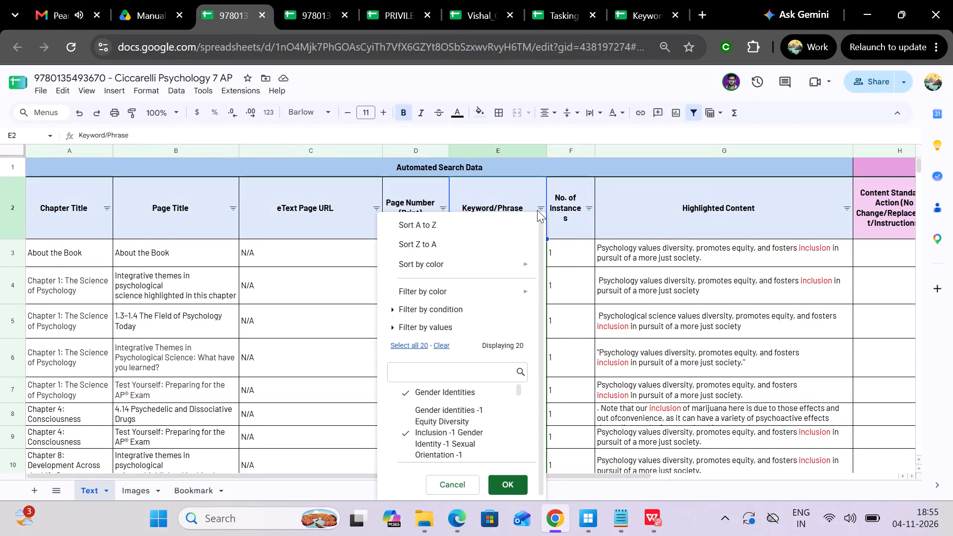
scroll(438, 433, down, 2)
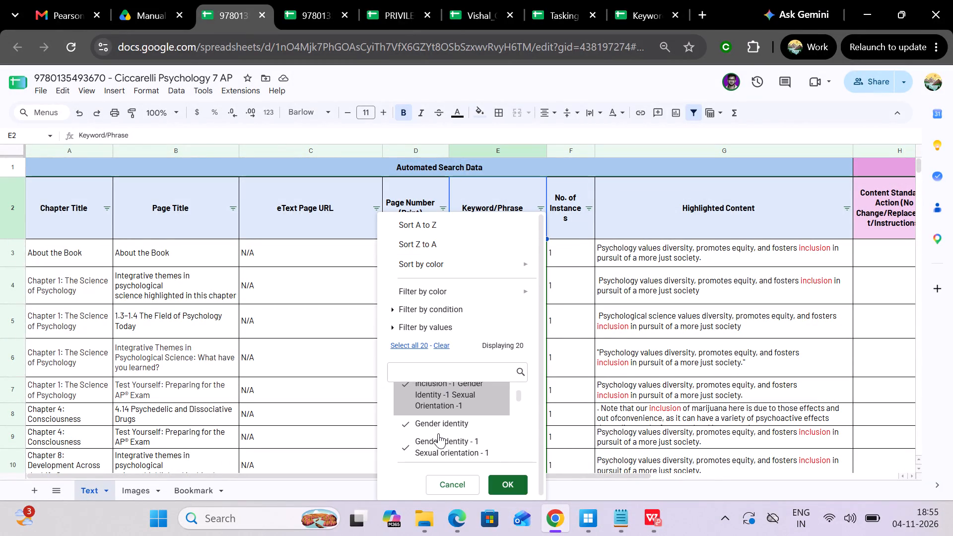
scroll(438, 433, down, 3)
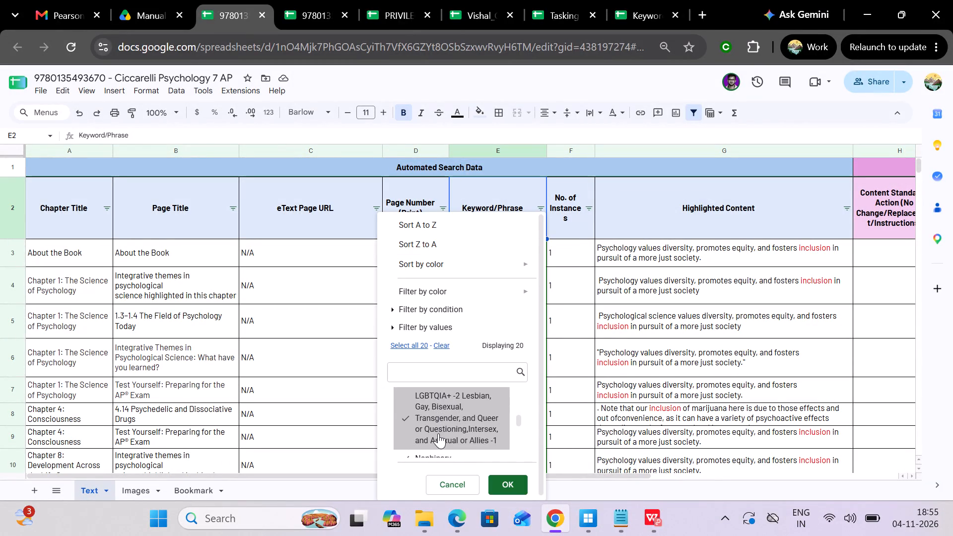
scroll(438, 433, down, 4)
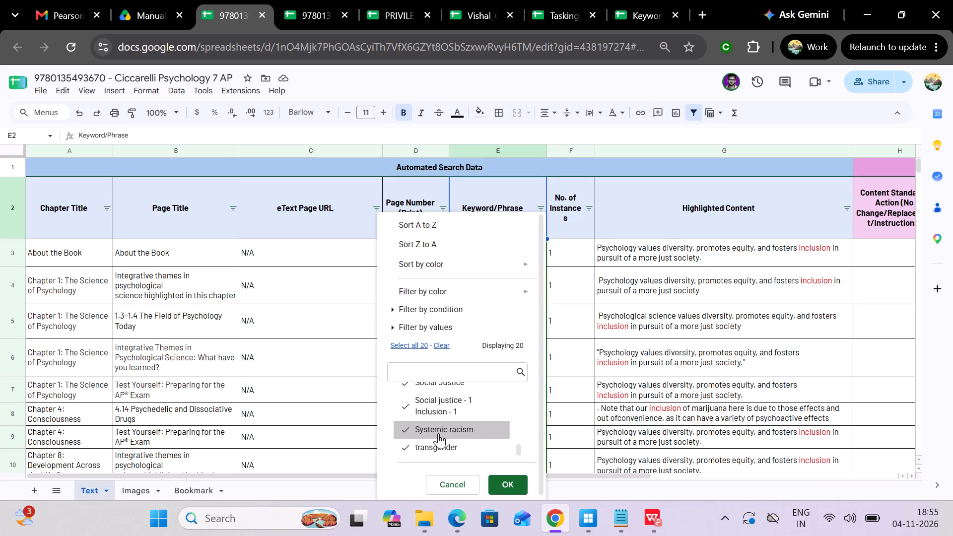
scroll(438, 433, down, 2)
click(636, 269)
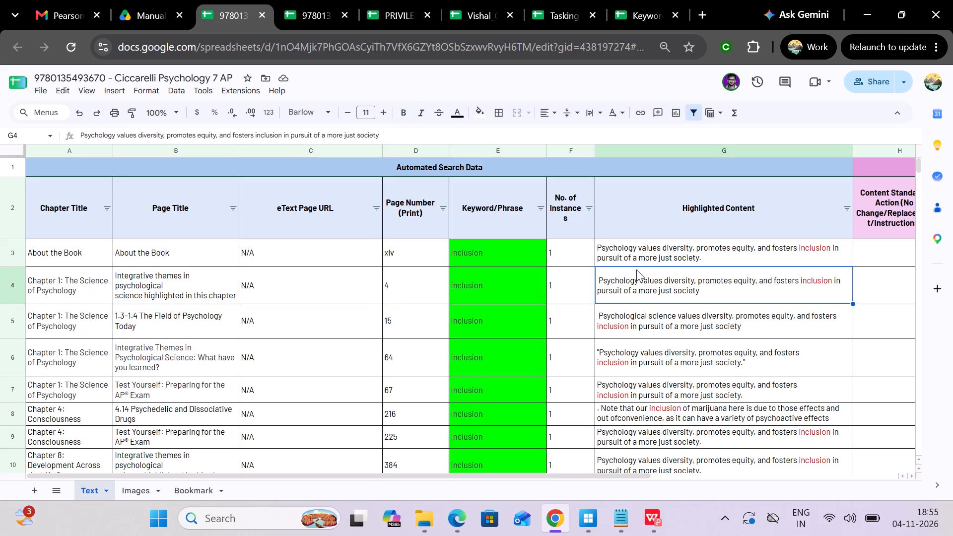
click(263, 15)
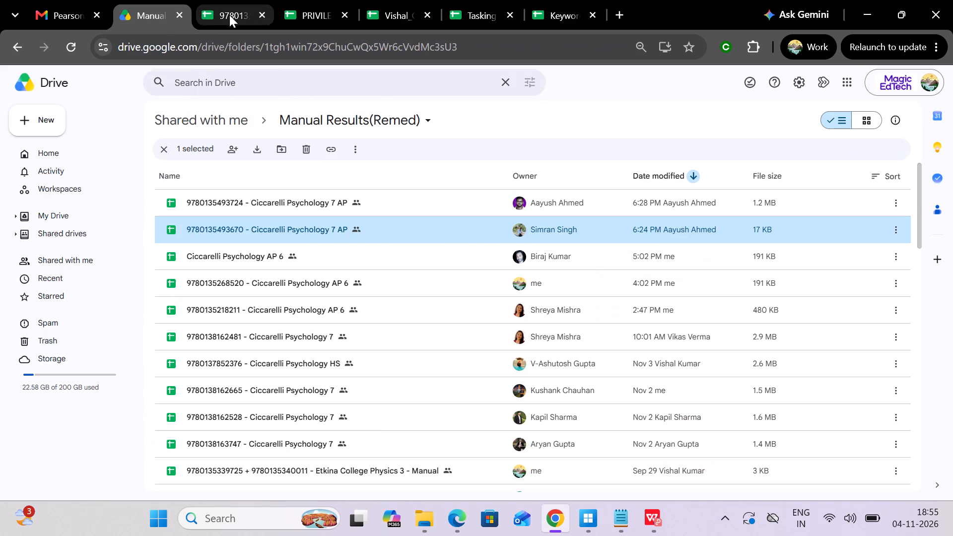
click(221, 14)
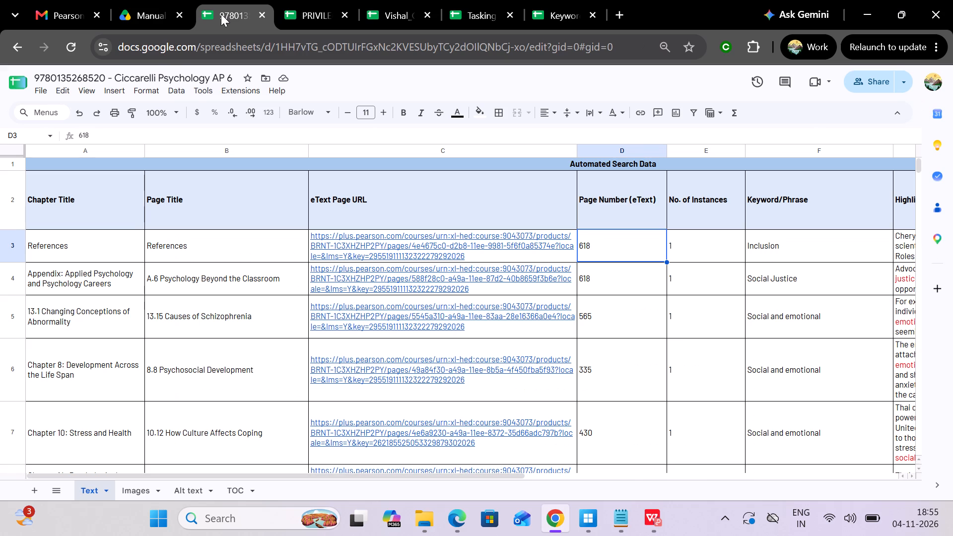
click(40, 10)
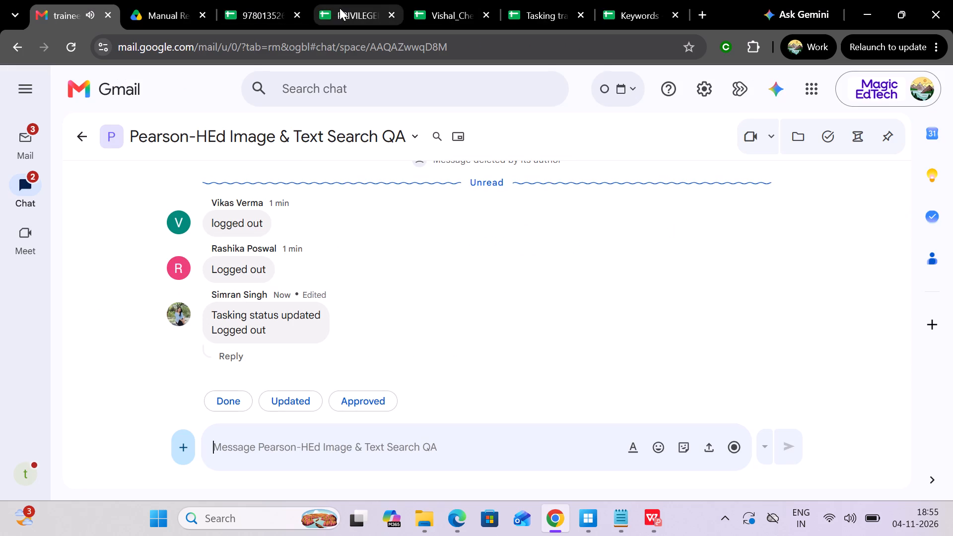
In Tasking tracker_Phase 2.2, find the Poatsy Exploring Office 2021 Excel uPDF row and review its assignment and status columns.
click(528, 6)
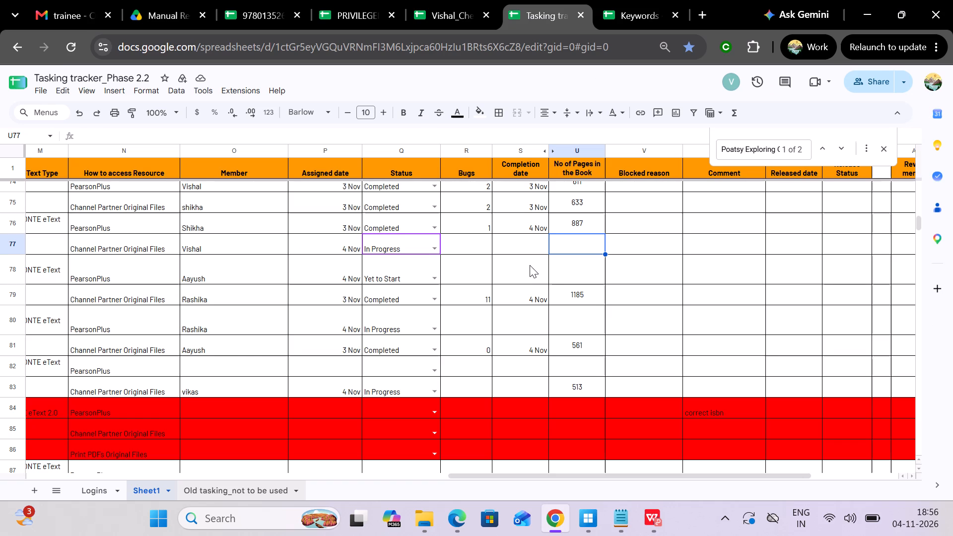
click(840, 143)
click(840, 143)
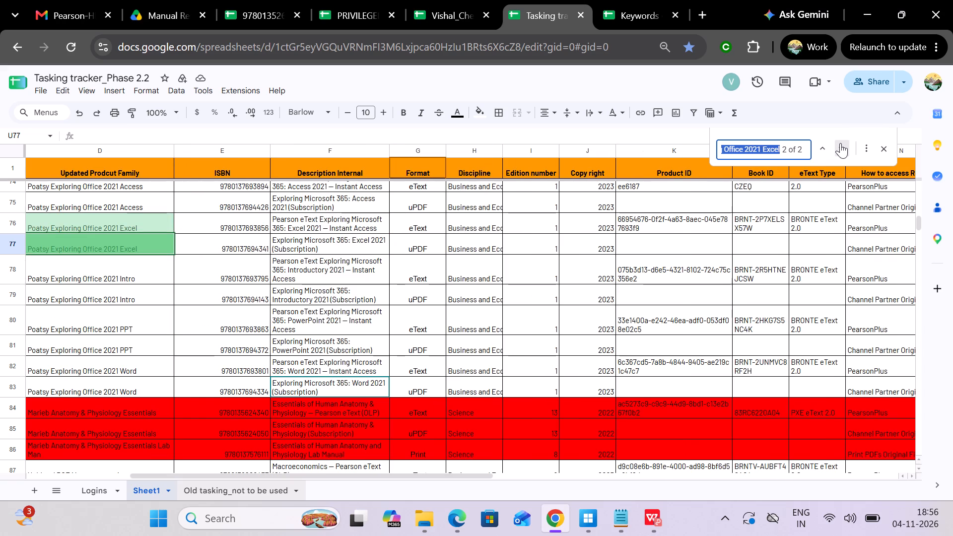
click(840, 143)
scroll(749, 235, left, 3)
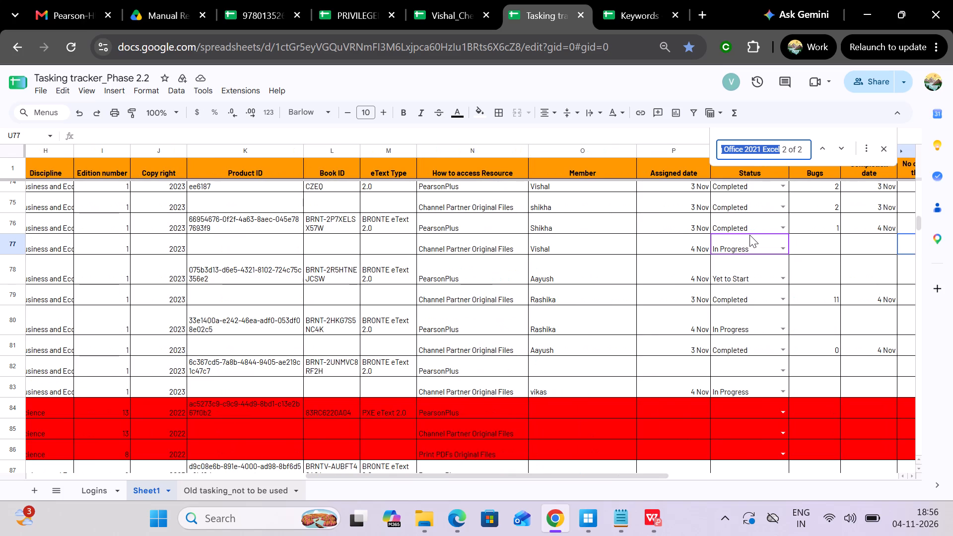
scroll(749, 235, left, 1)
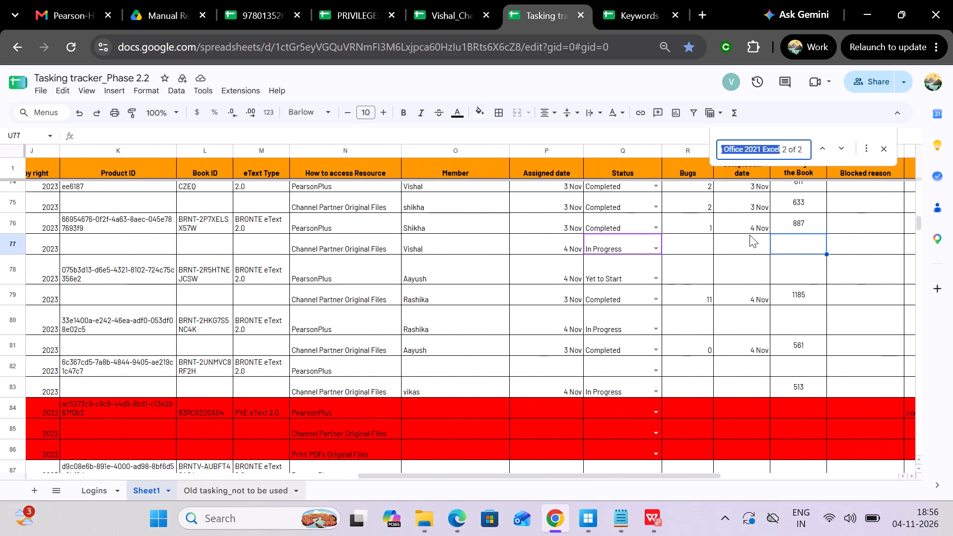
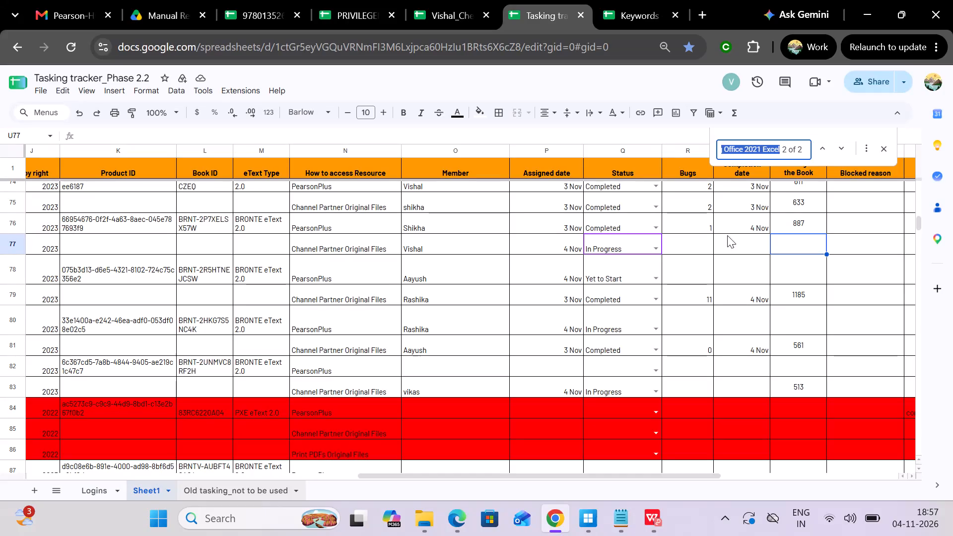
click(725, 223)
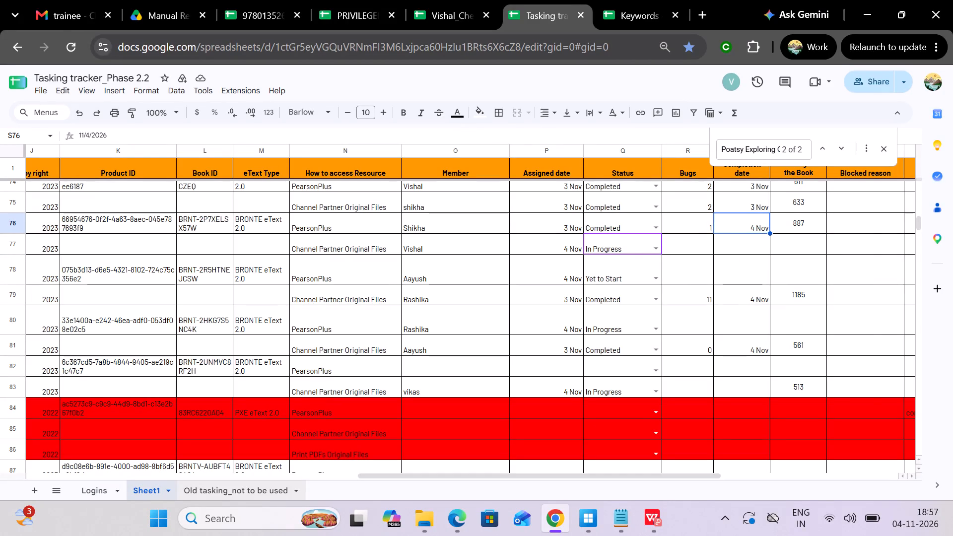
key(alt+Tab)
key(alt+Tab)
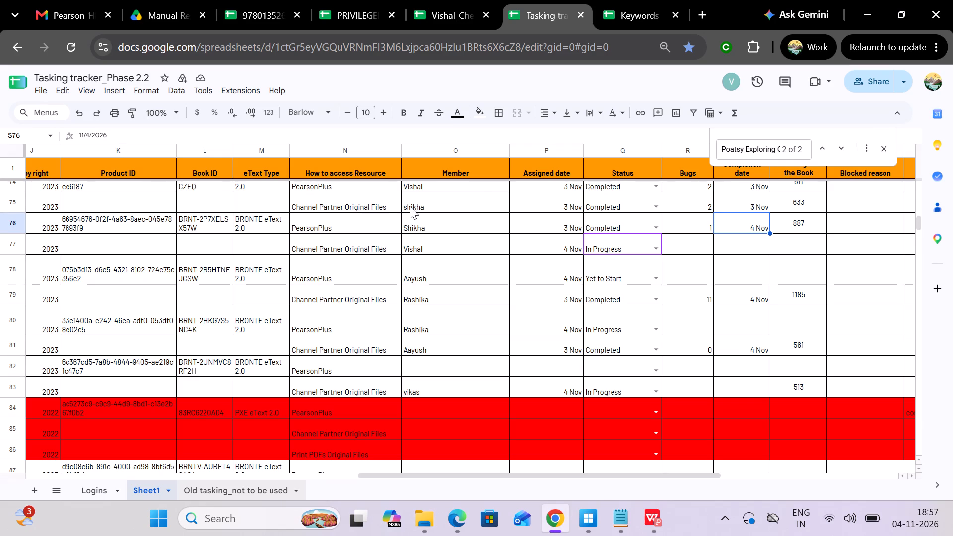
click(442, 252)
key(Left)
key(Left)
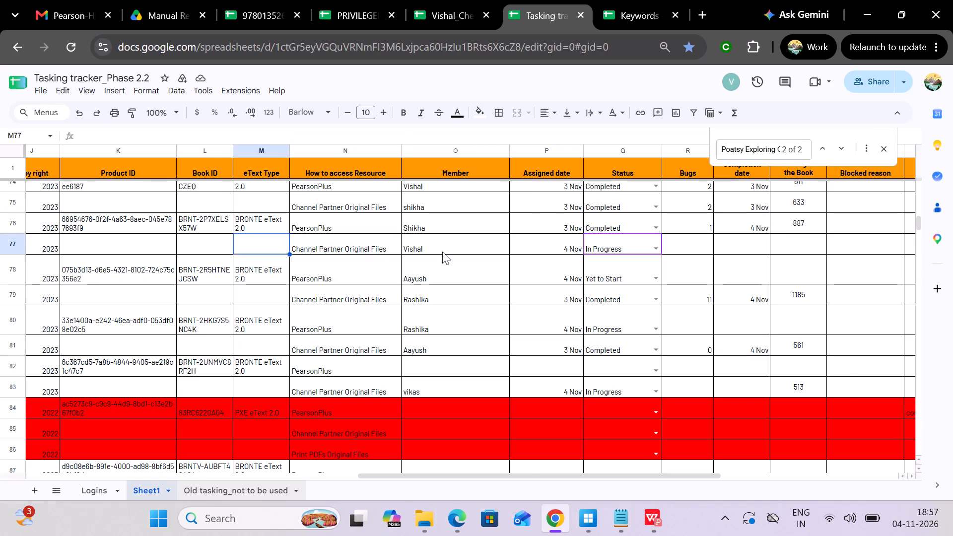
key(Left)
key(Left)
key(Left)
key(Left)
key(Left)
key(Left)
key(Left)
key(Left)
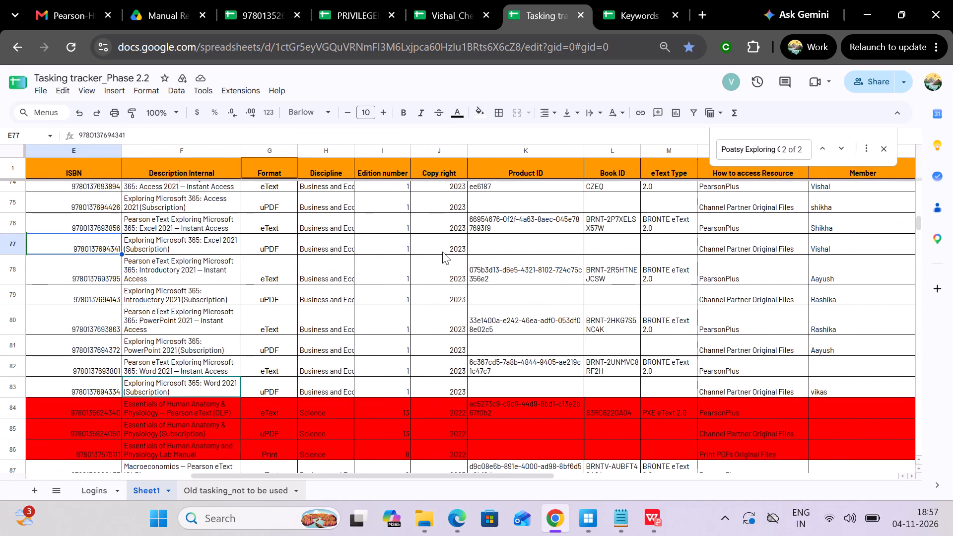
key(Left)
key(Right)
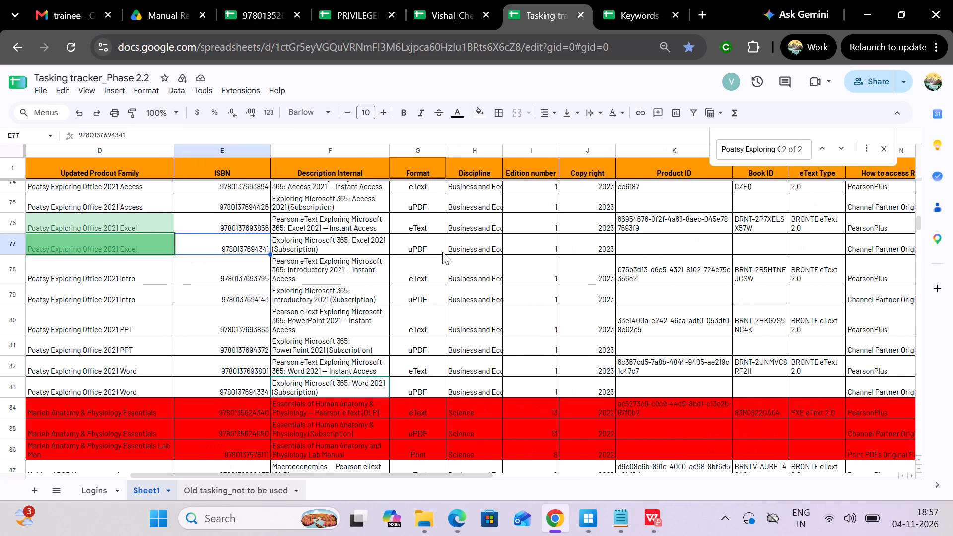
key(ctrl+c)
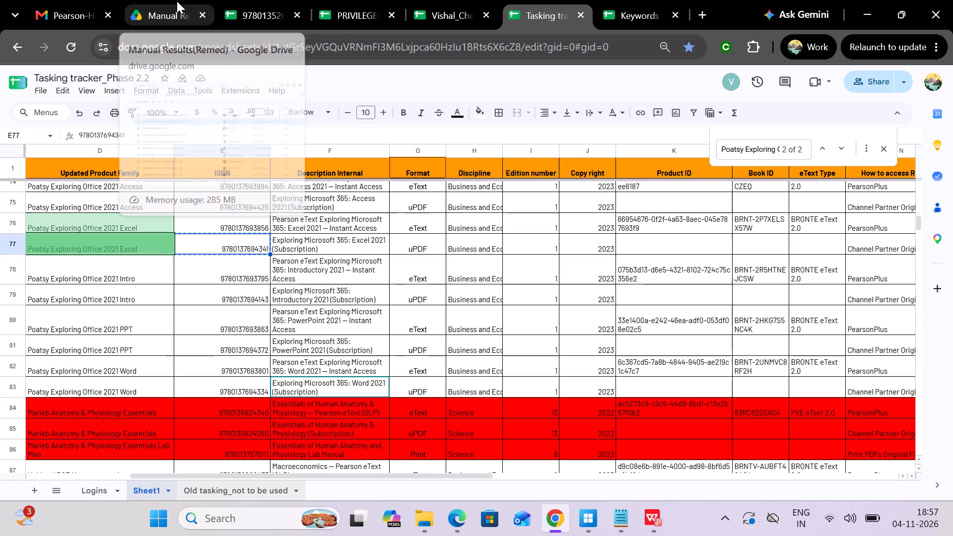
click(432, 522)
click(389, 476)
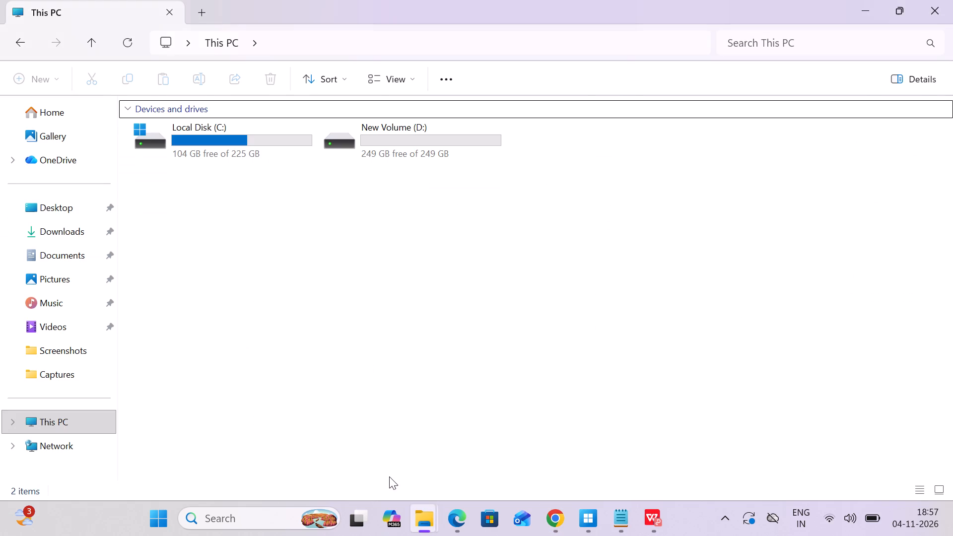
click(465, 438)
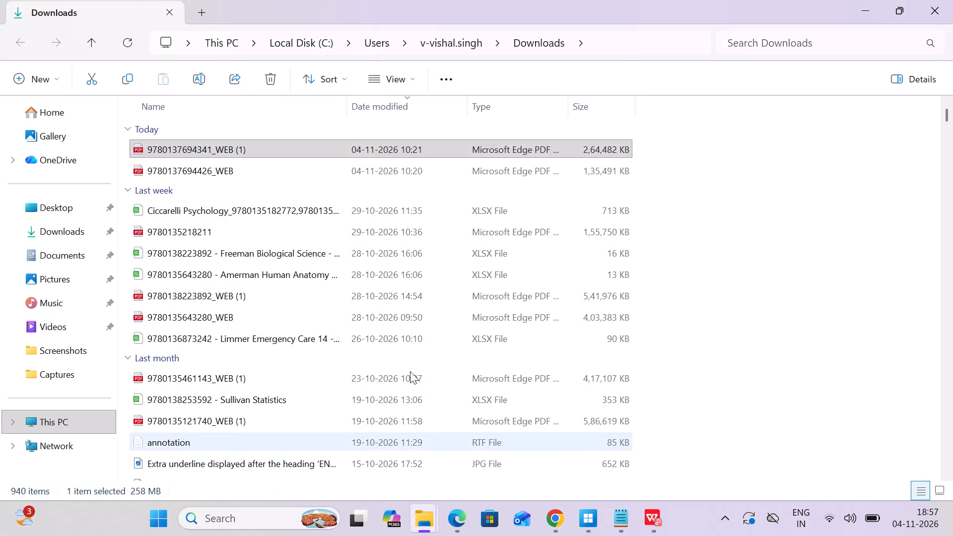
key(ctrl+f)
key(ctrl+v)
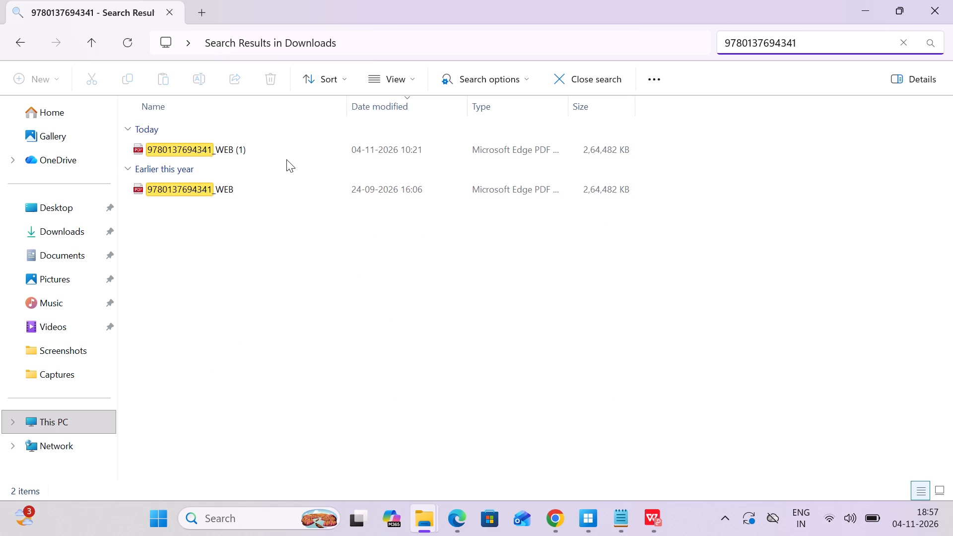
click(273, 150)
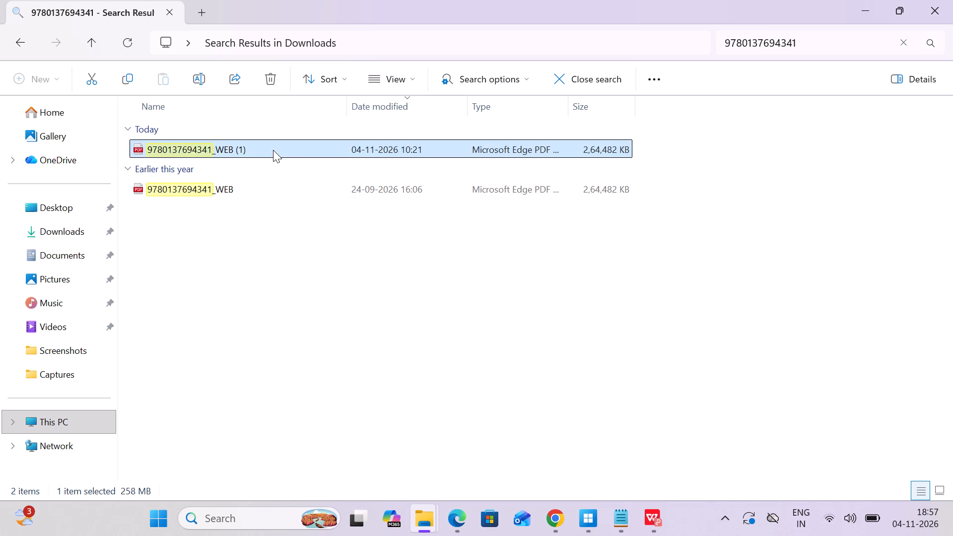
right_click(273, 150)
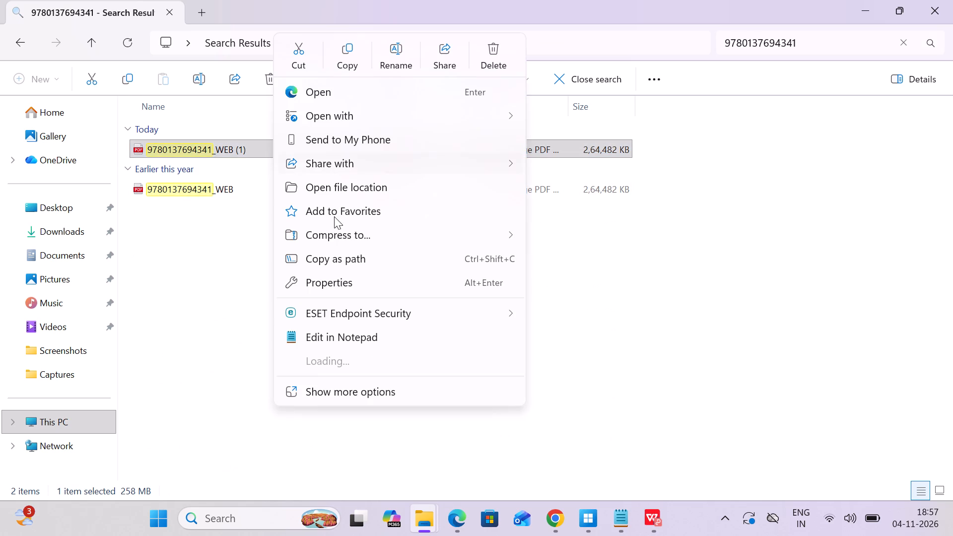
click(340, 352)
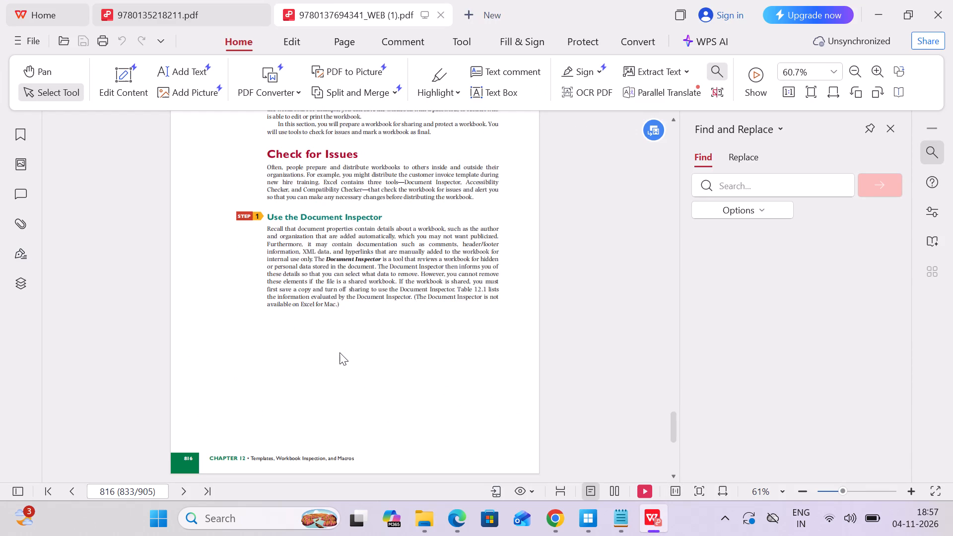
scroll(416, 337, down, 5)
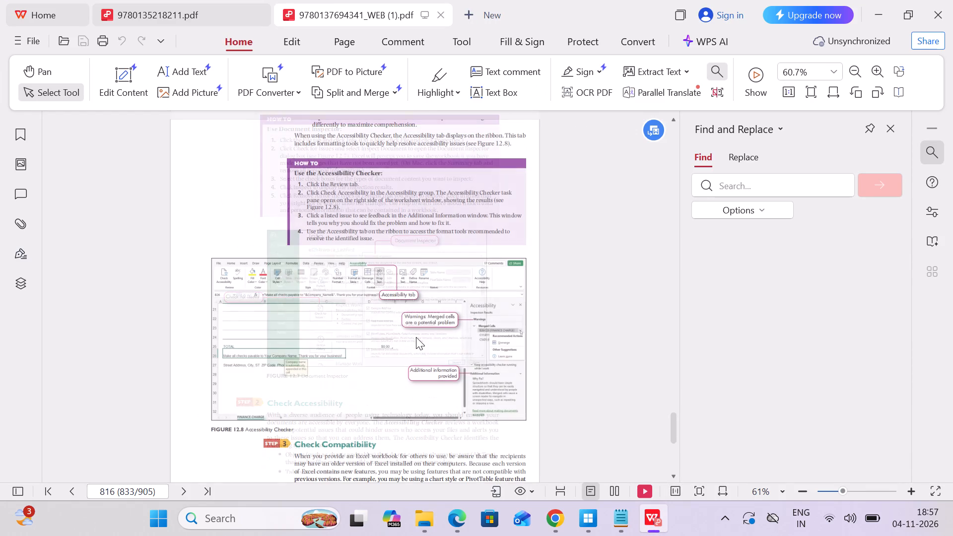
Back in Tasking tracker_Phase 2.2 in Chrome, enter 905 as the number of pages in the book for row 77.
key(alt+Tab)
key(alt+Tab)
key(alt+Tab)
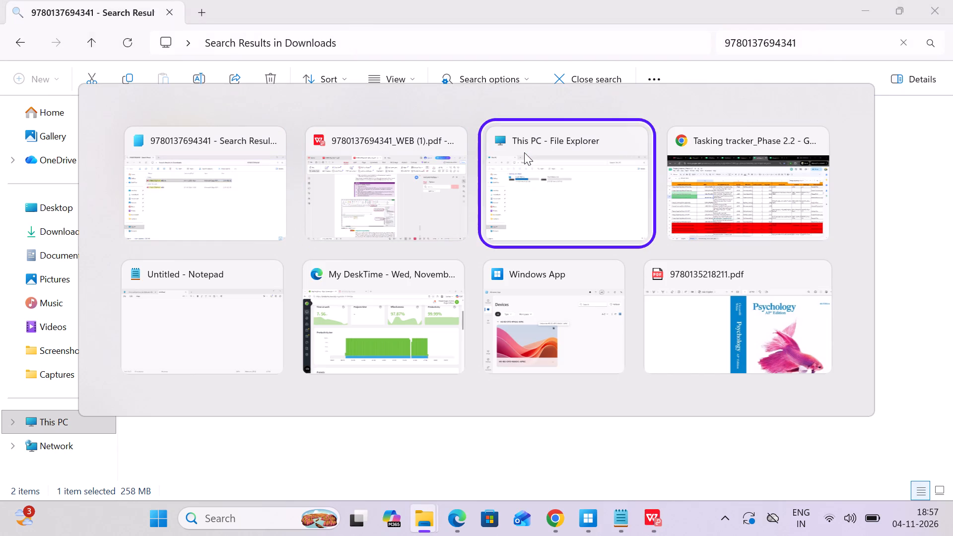
key(alt+Tab)
scroll(629, 292, left, 2)
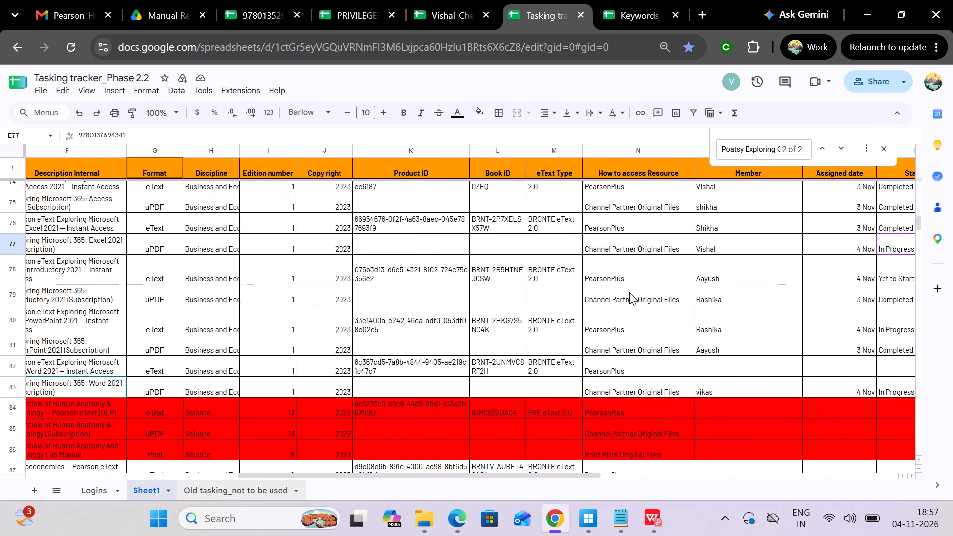
key(Right)
key(Right)
key(Right)
key(Right)
key(Right)
key(Right)
key(Right)
key(Right)
key(Right)
key(Right)
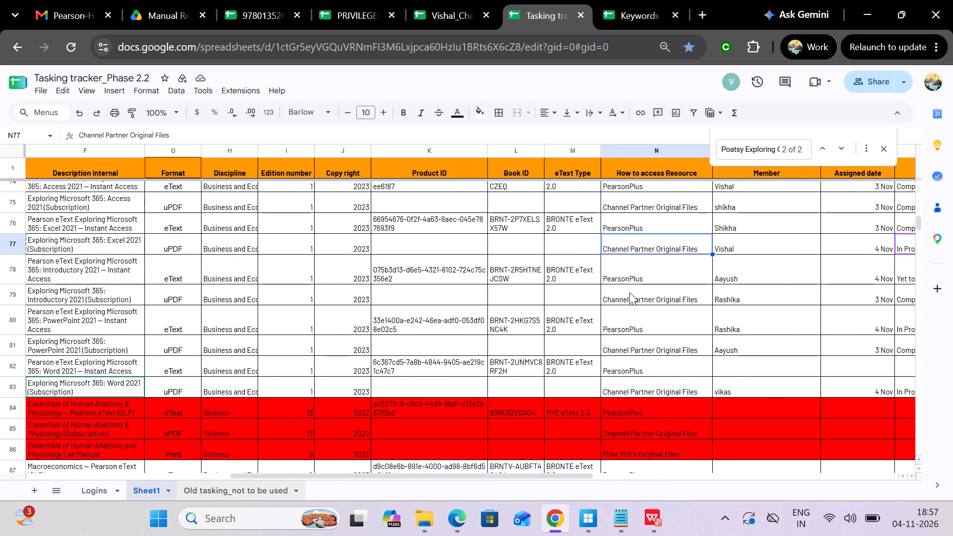
key(Right)
key(Right)
key(Right)
key(Right)
key(Right)
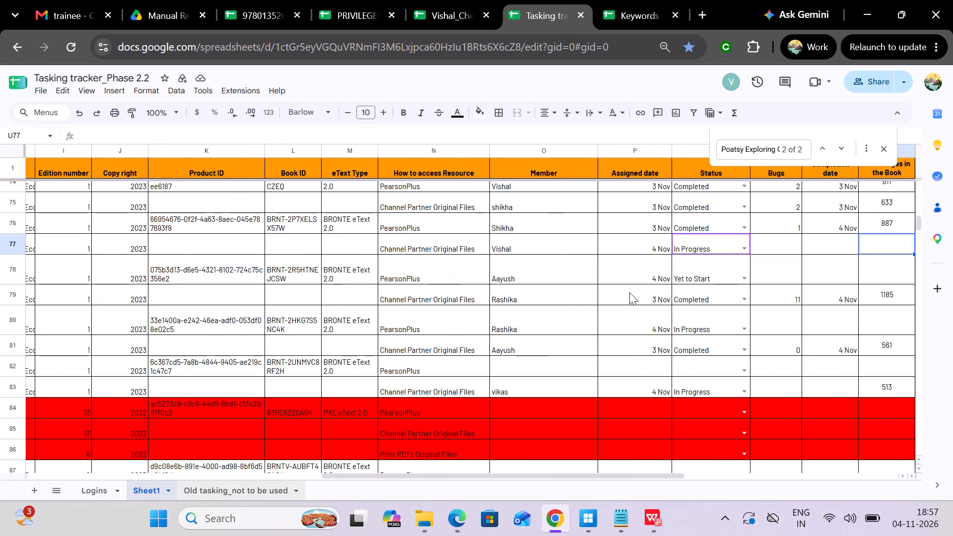
text(90)
key(5)
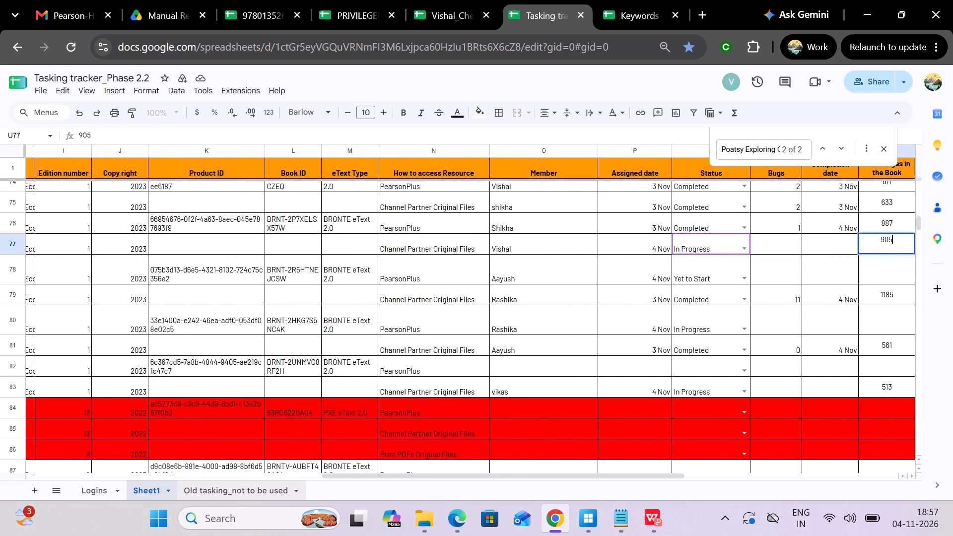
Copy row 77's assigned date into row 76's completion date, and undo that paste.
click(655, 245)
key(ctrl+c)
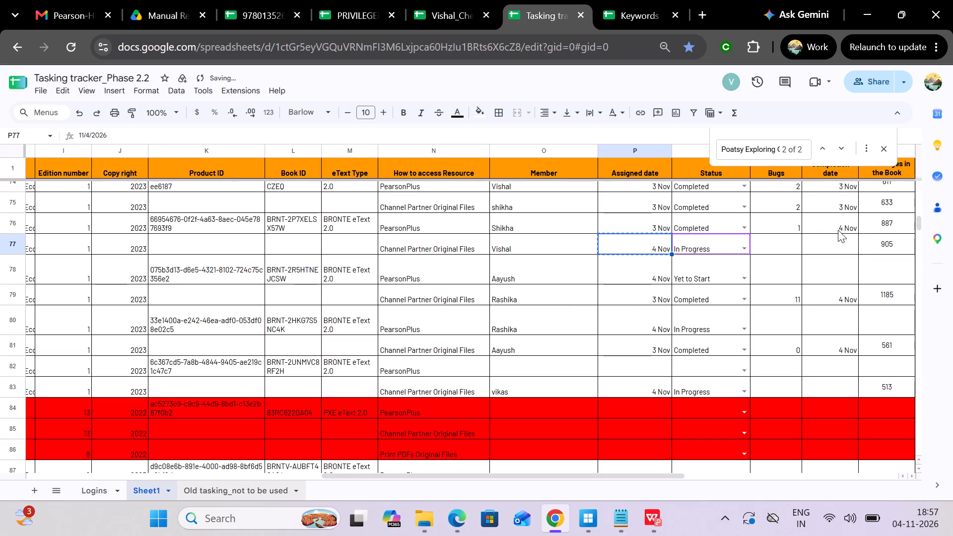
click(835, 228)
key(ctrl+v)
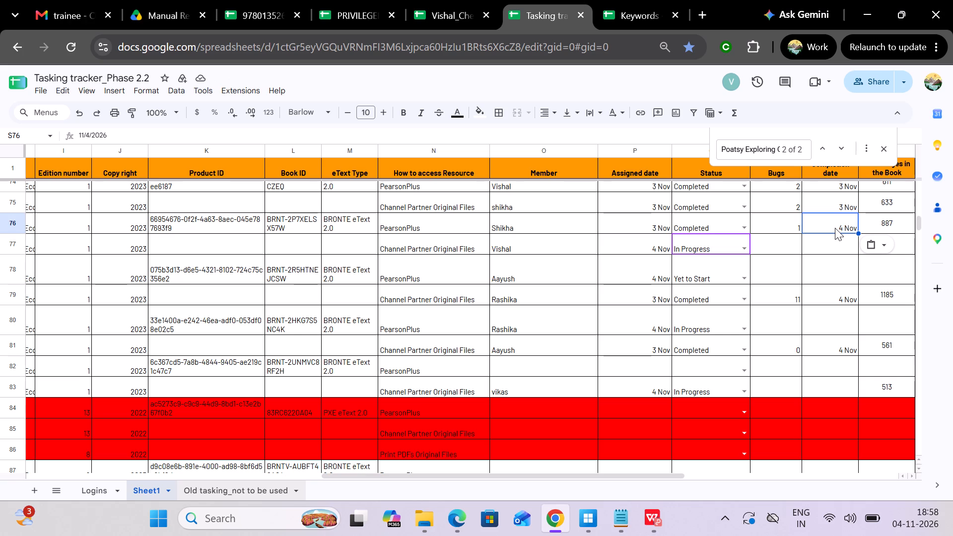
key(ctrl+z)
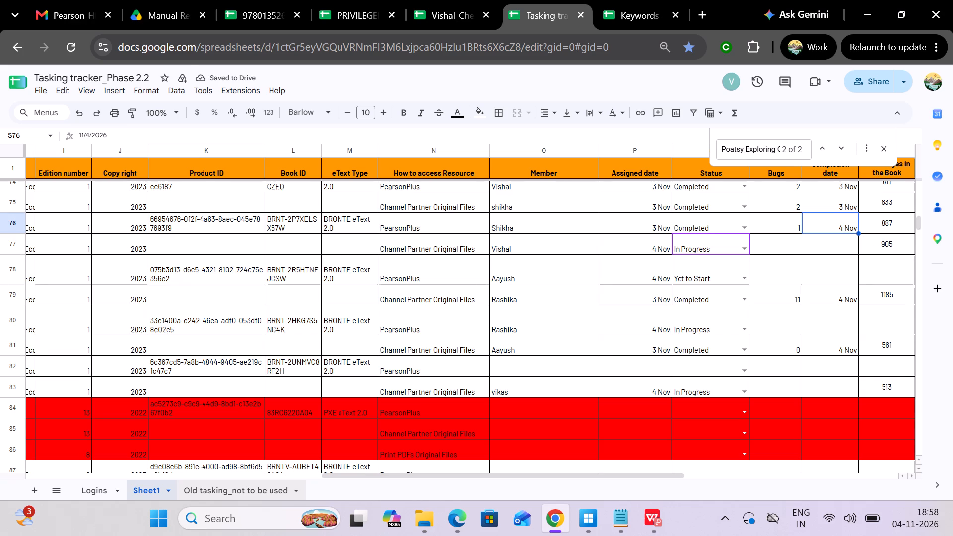
Copy the 4 Nov completion date from row 76 into row 77's completion date.
key(ctrl+c)
click(822, 258)
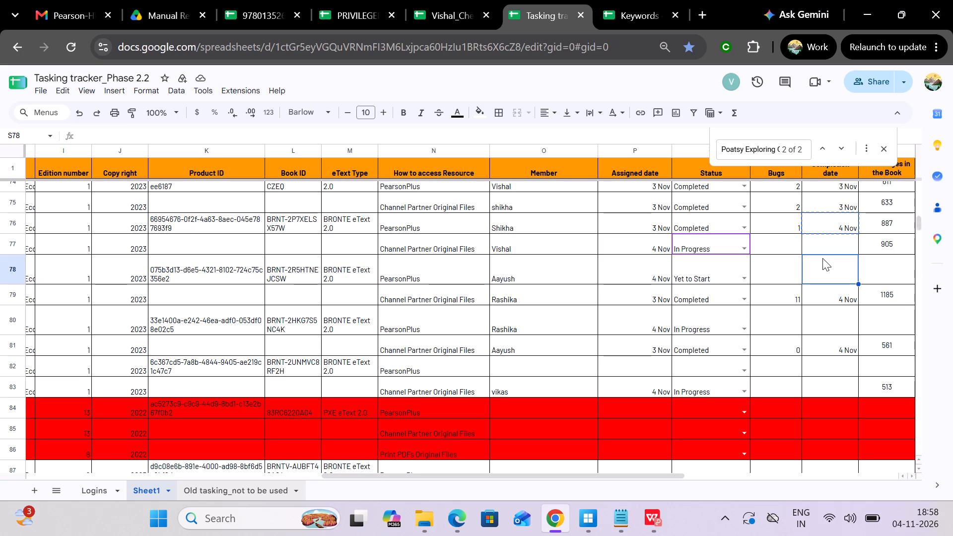
click(815, 244)
click(815, 244)
click(808, 278)
click(810, 250)
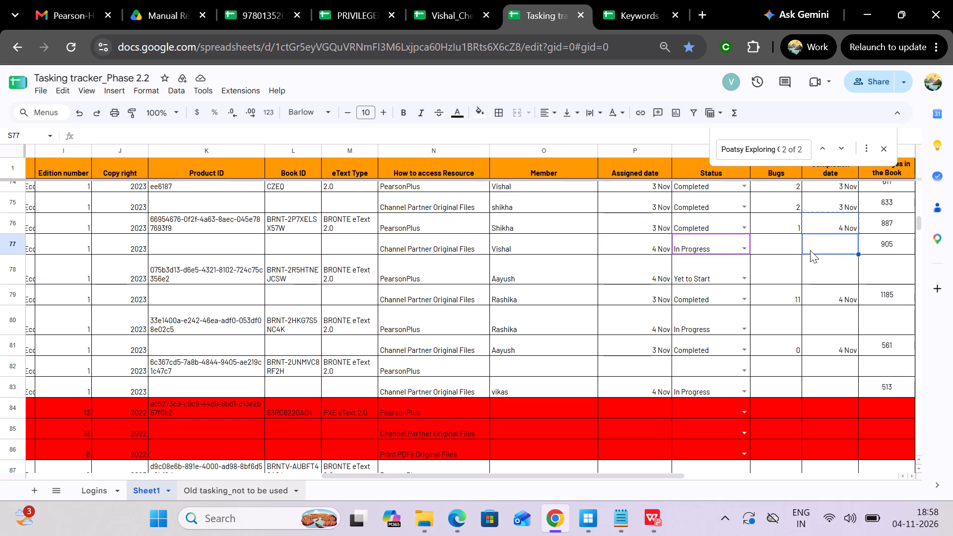
key(ctrl+v)
Close the sheet search and review the status, bugs, comment and review columns around row 77.
click(763, 244)
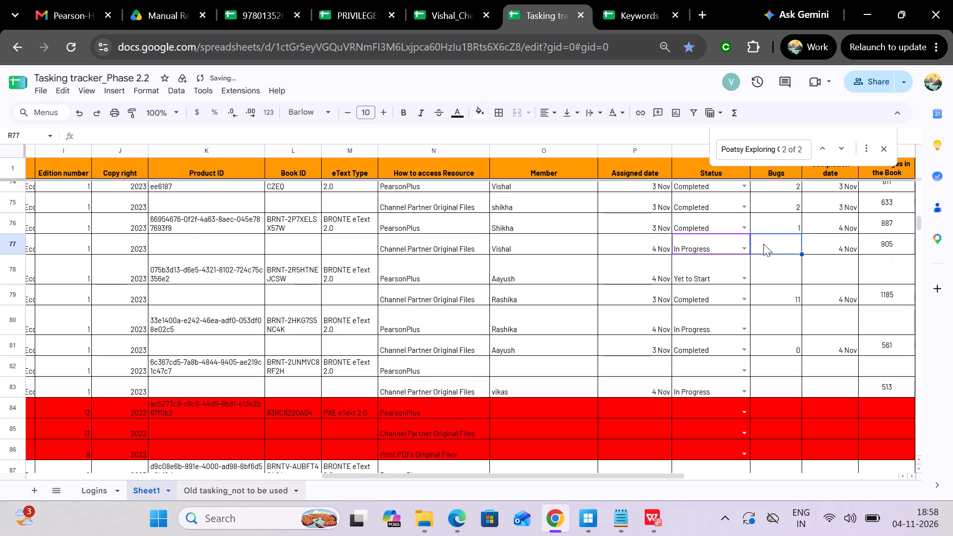
scroll(763, 244, left, 1)
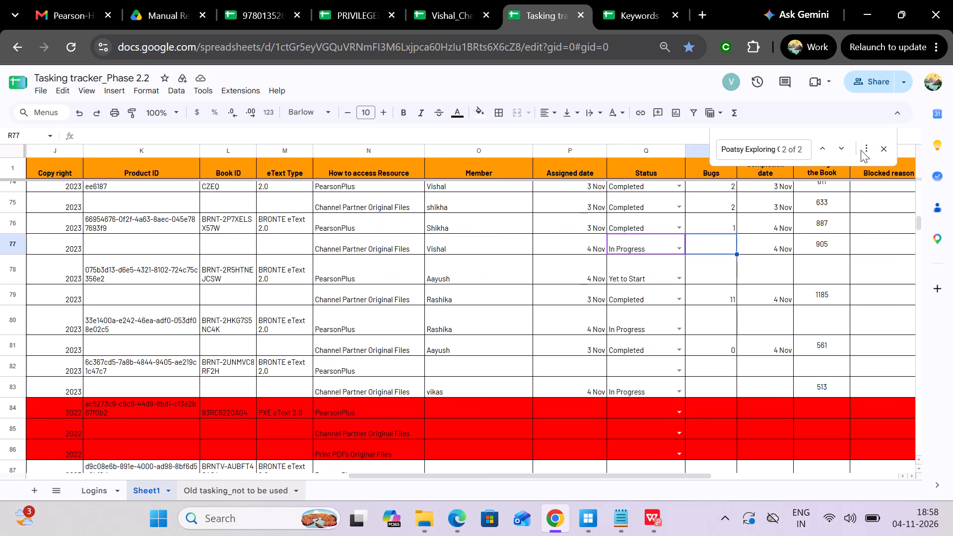
click(881, 149)
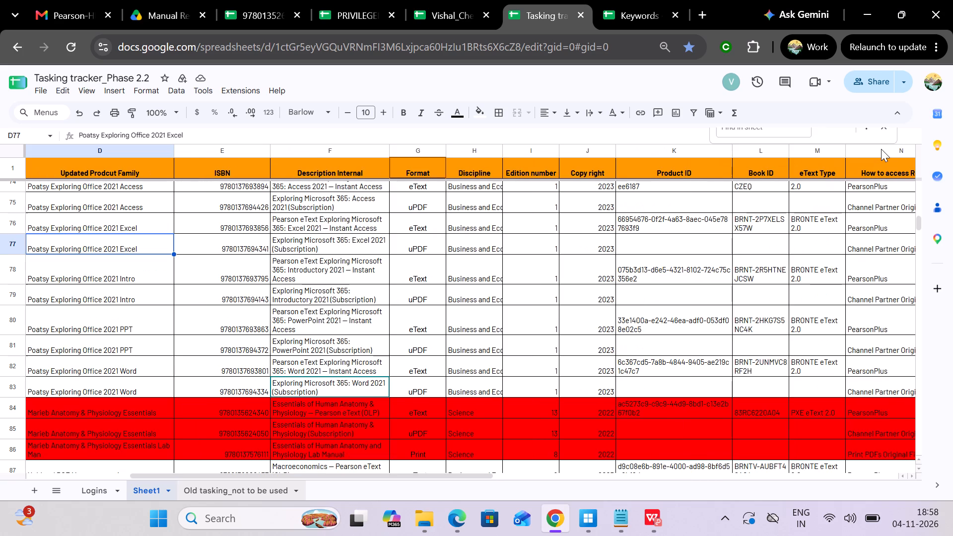
scroll(800, 296, left, 6)
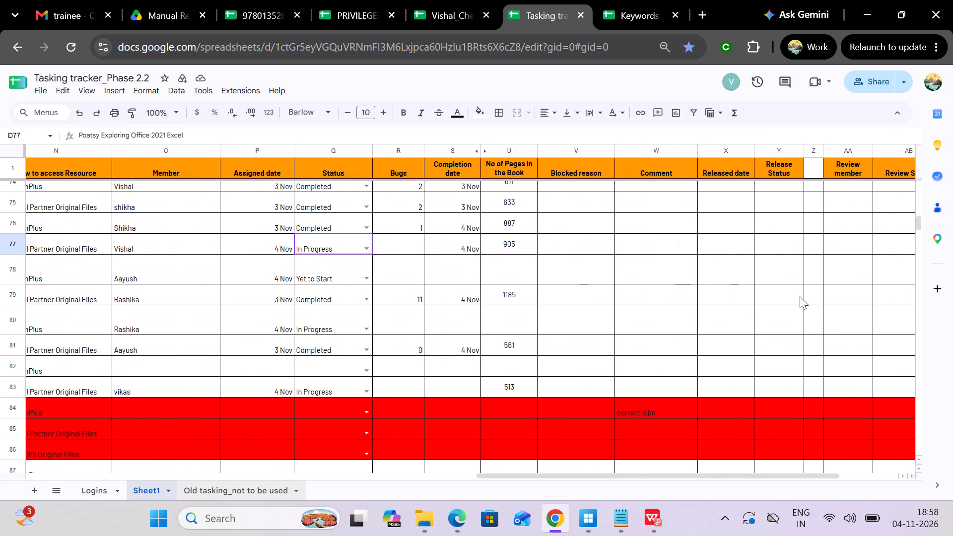
scroll(573, 385, up, 1)
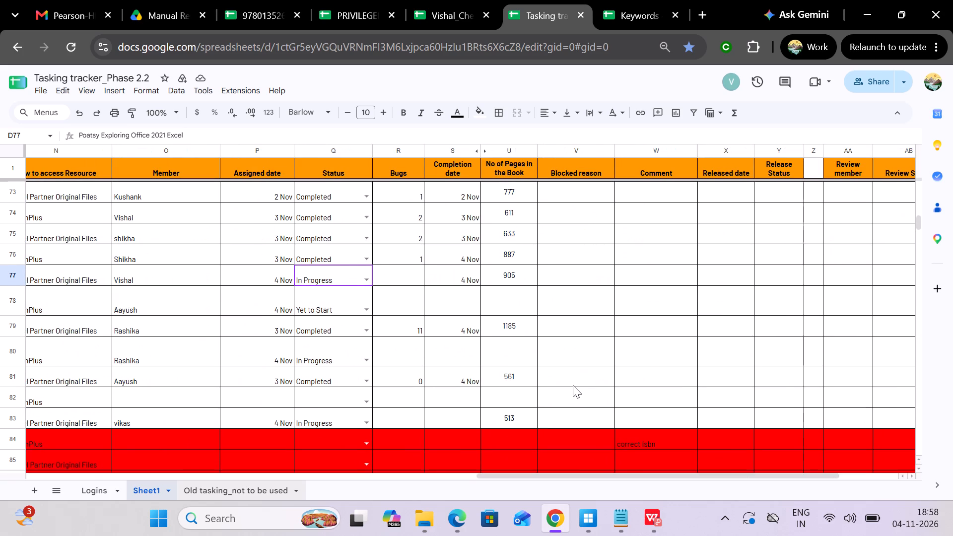
scroll(573, 385, up, 1)
click(395, 267)
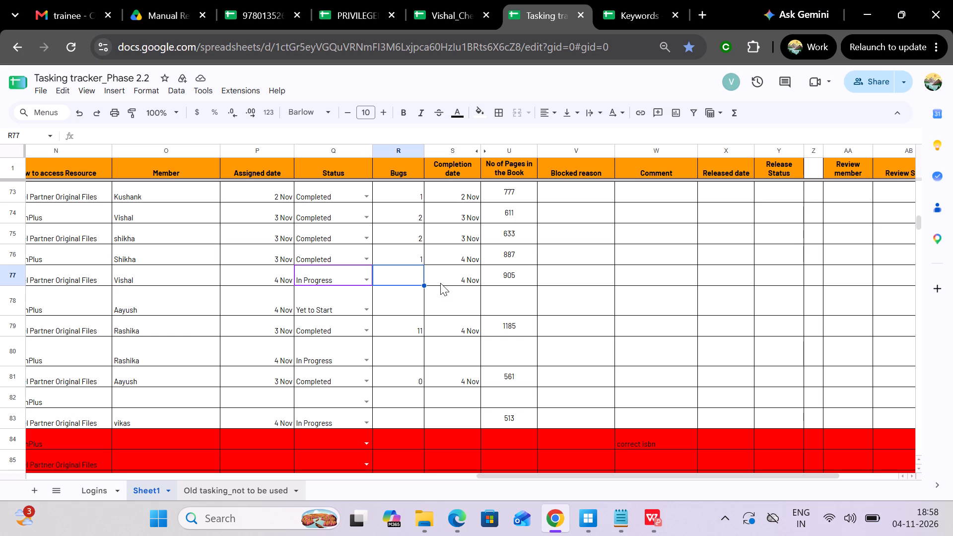
scroll(440, 283, left, 3)
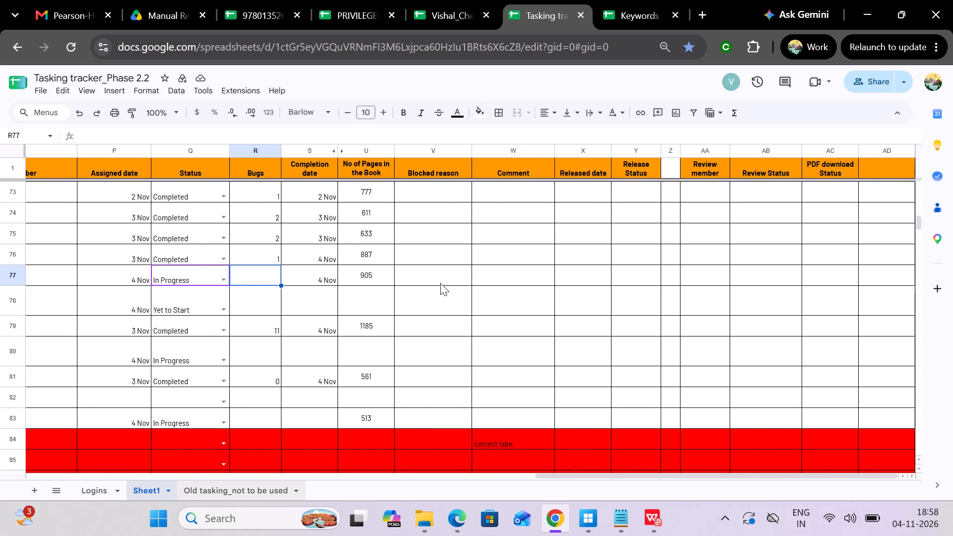
scroll(440, 283, right, 2)
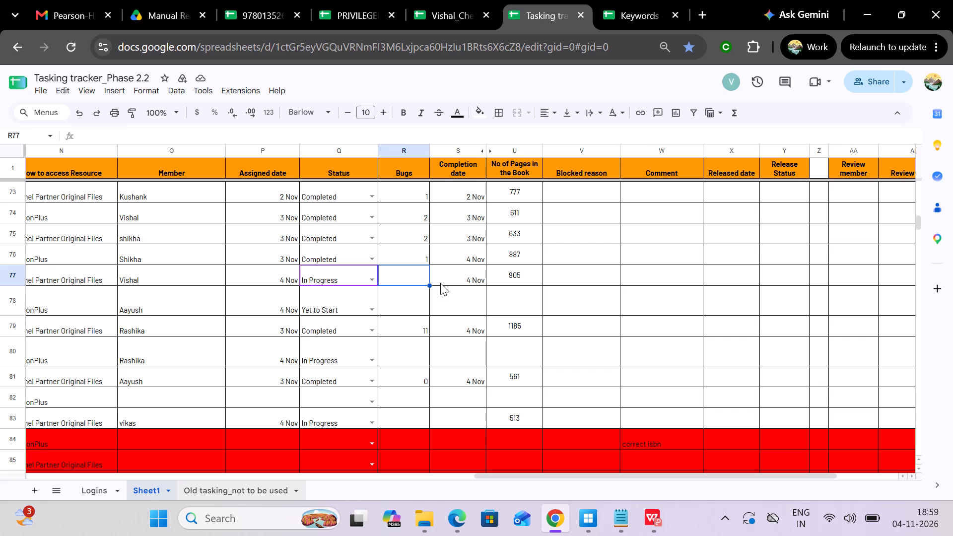
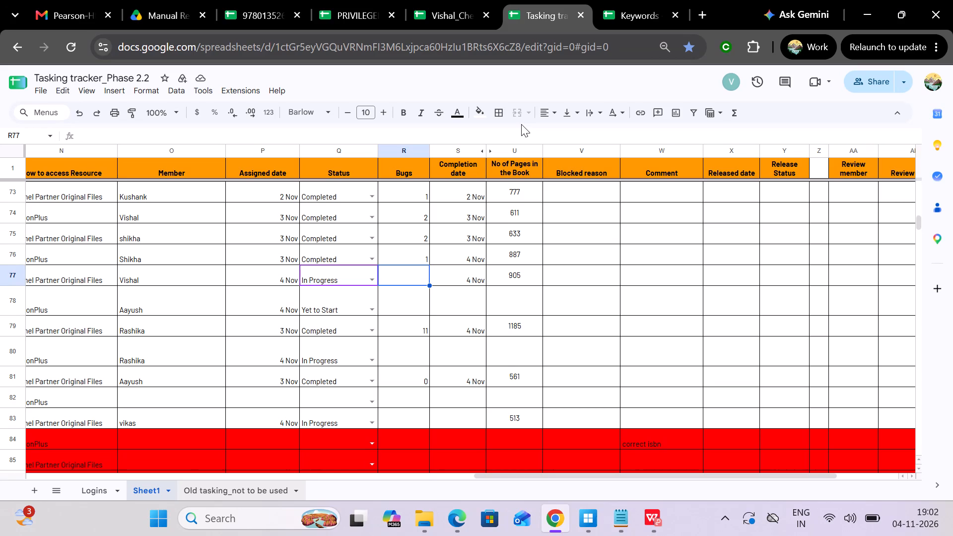
Look down the blank column Z and the adjacent Release Status entries from the header row to row 55.
scroll(521, 124, left, 3)
drag(819, 161, 813, 246)
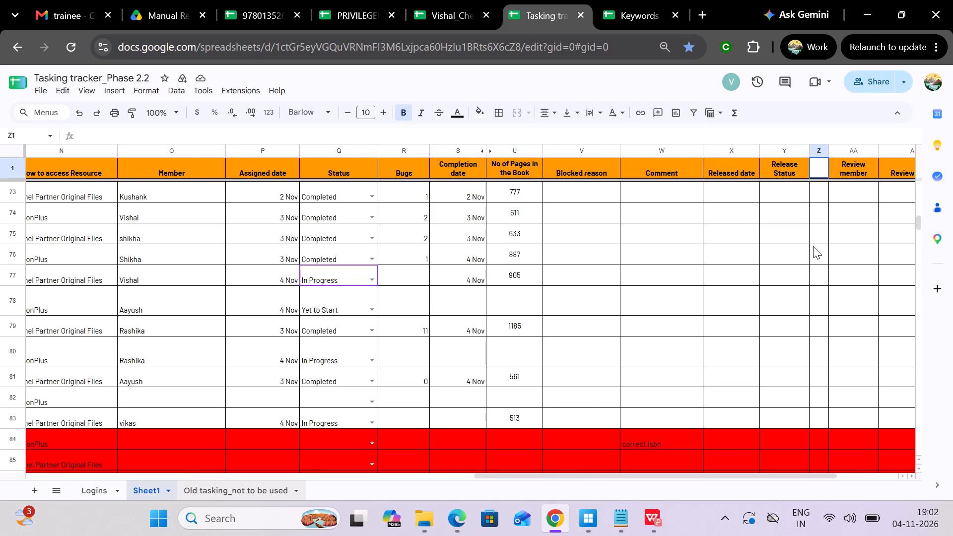
drag(813, 246, 807, 335)
click(837, 230)
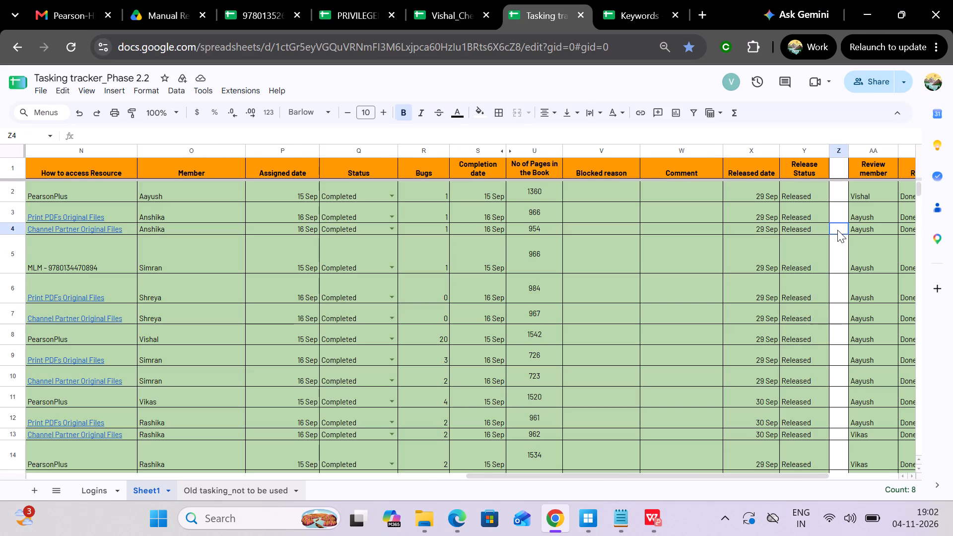
drag(837, 163, 840, 389)
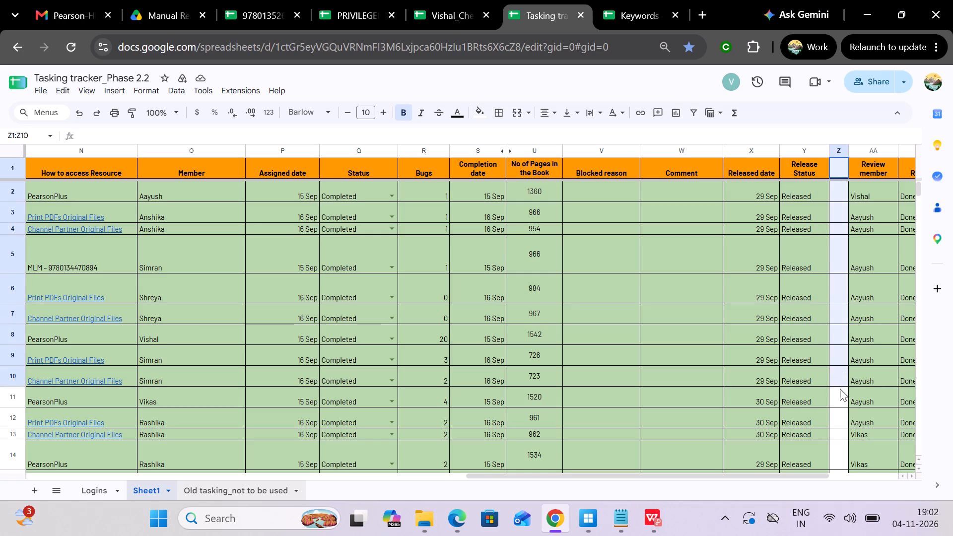
drag(840, 389, 833, 471)
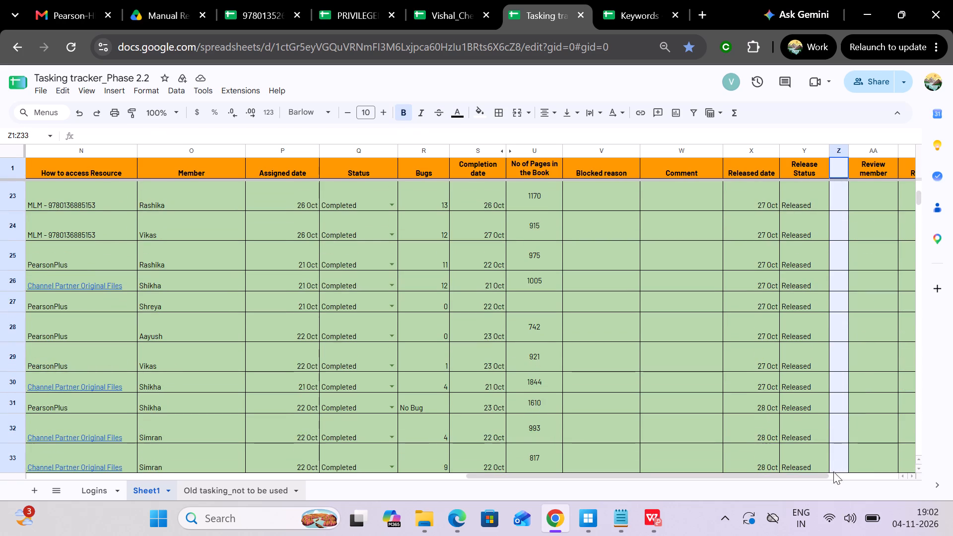
drag(833, 471, 834, 481)
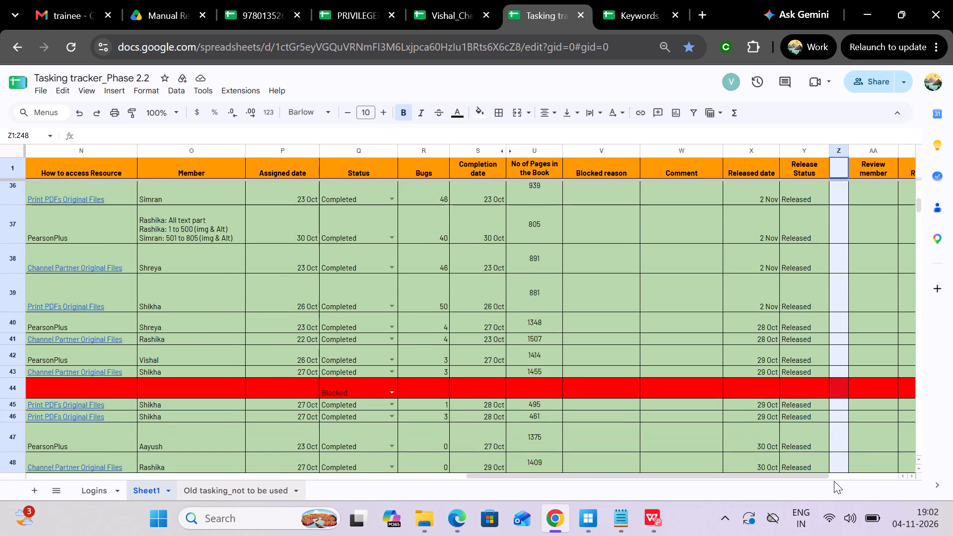
drag(834, 481, 831, 422)
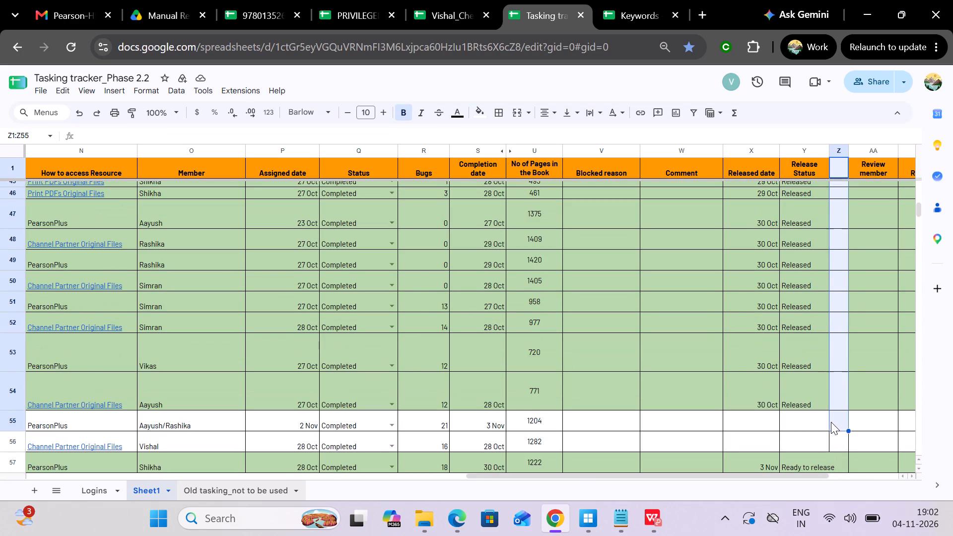
click(831, 422)
click(789, 418)
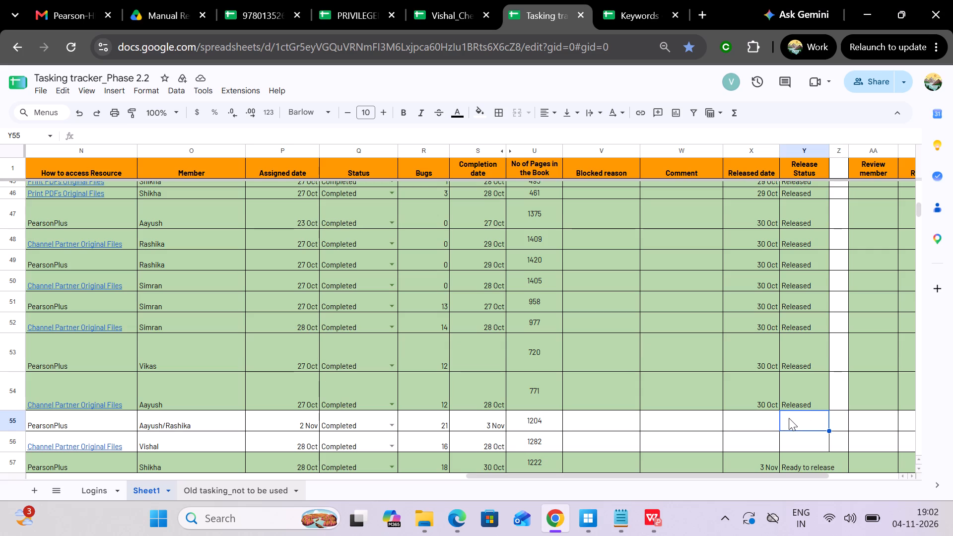
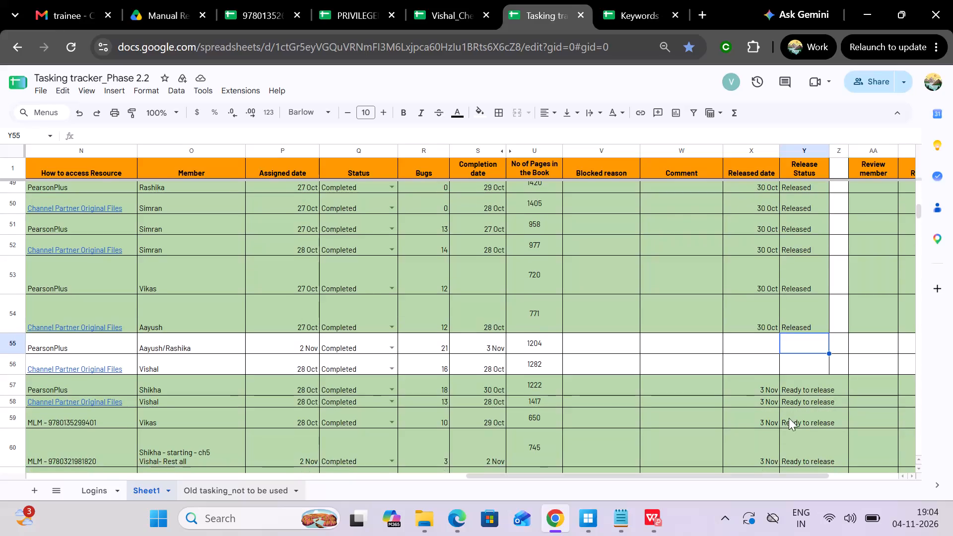
Look through the tracker's status, comment and release columns from row 55 down to row 89.
scroll(789, 418, down, 1)
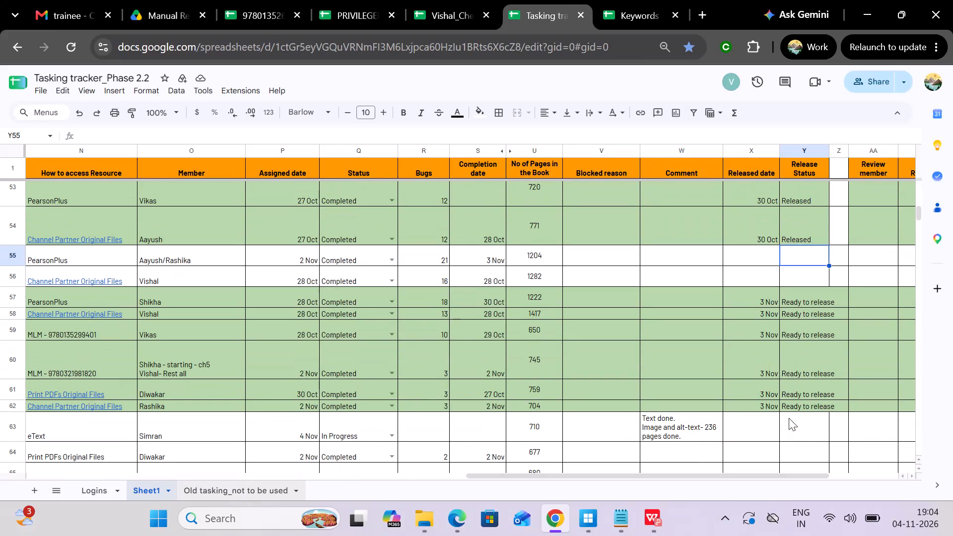
scroll(789, 418, down, 1)
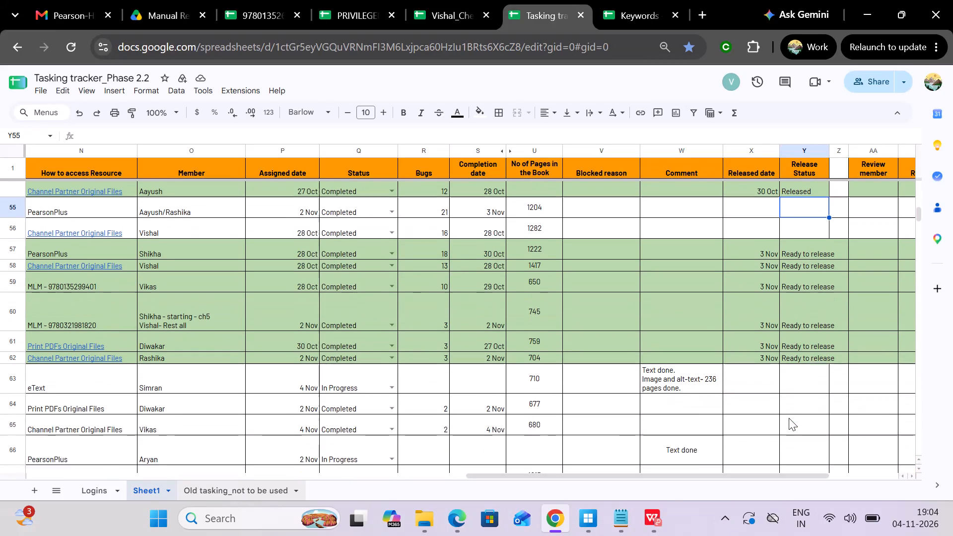
scroll(789, 418, down, 2)
scroll(786, 402, left, 2)
scroll(786, 402, down, 1)
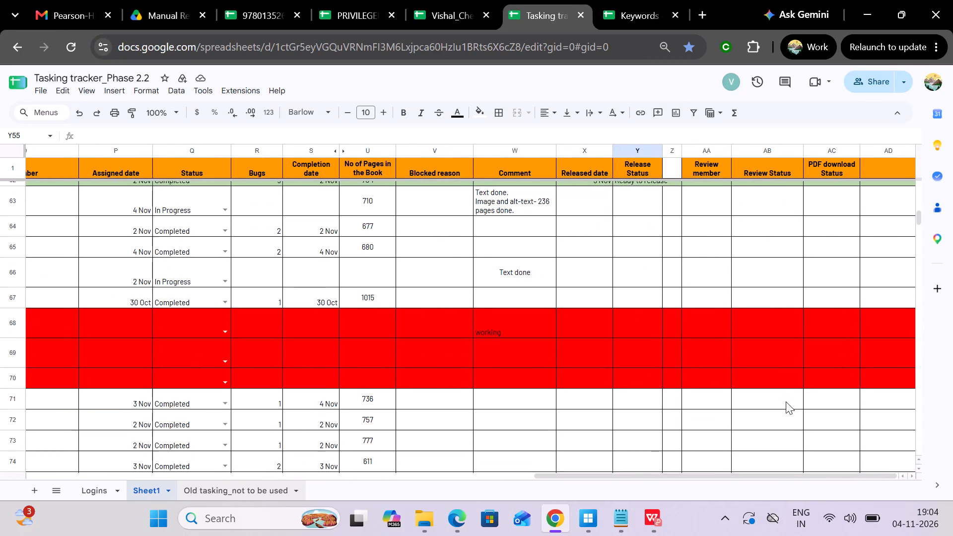
scroll(786, 402, down, 3)
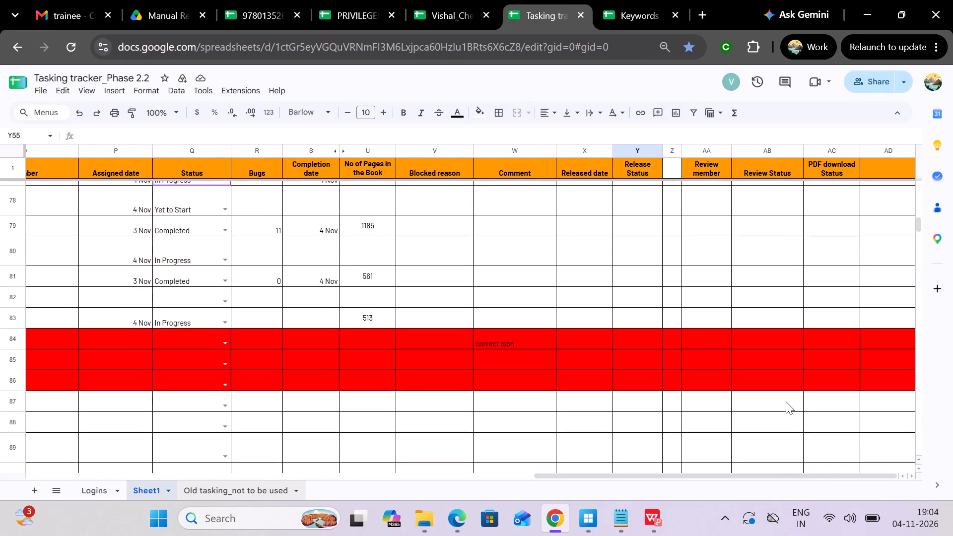
Select the blank column Z cells beside the Ready to release entries, from row 57 to row 62.
scroll(673, 359, up, 2)
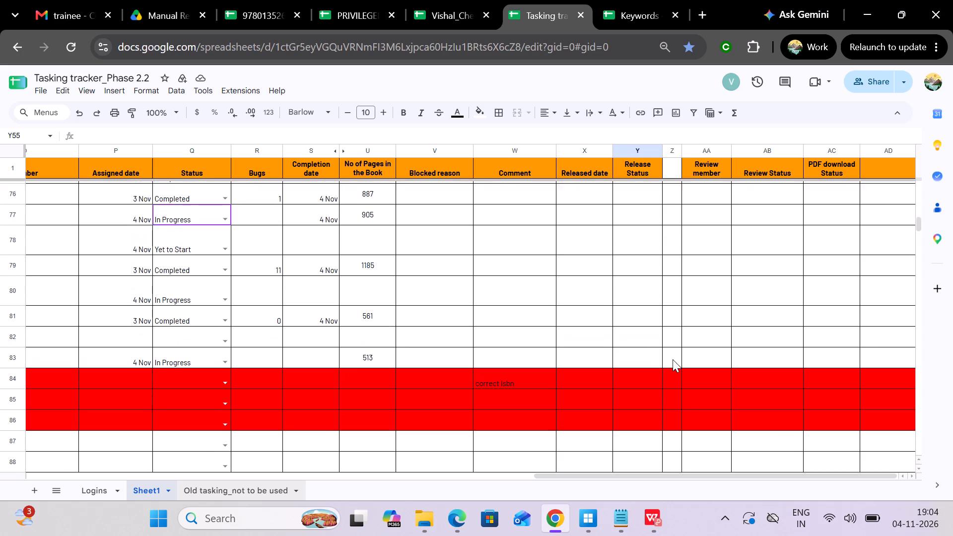
scroll(673, 359, up, 5)
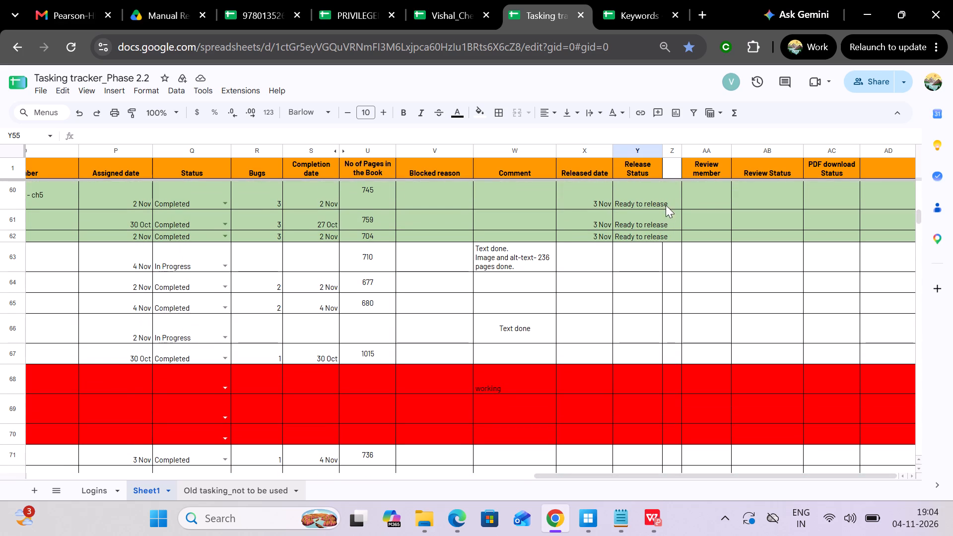
drag(668, 192, 671, 228)
scroll(671, 228, up, 2)
drag(670, 246, 670, 301)
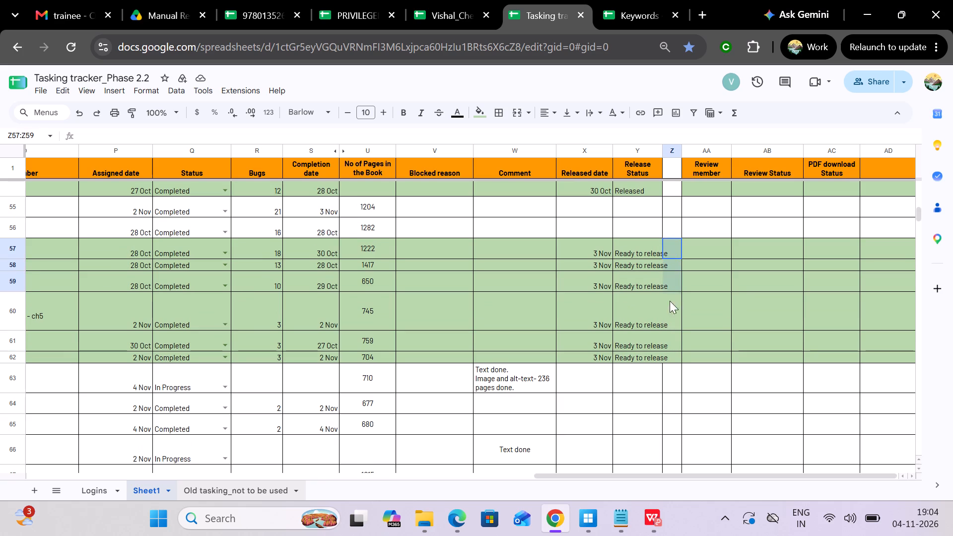
drag(670, 301, 670, 355)
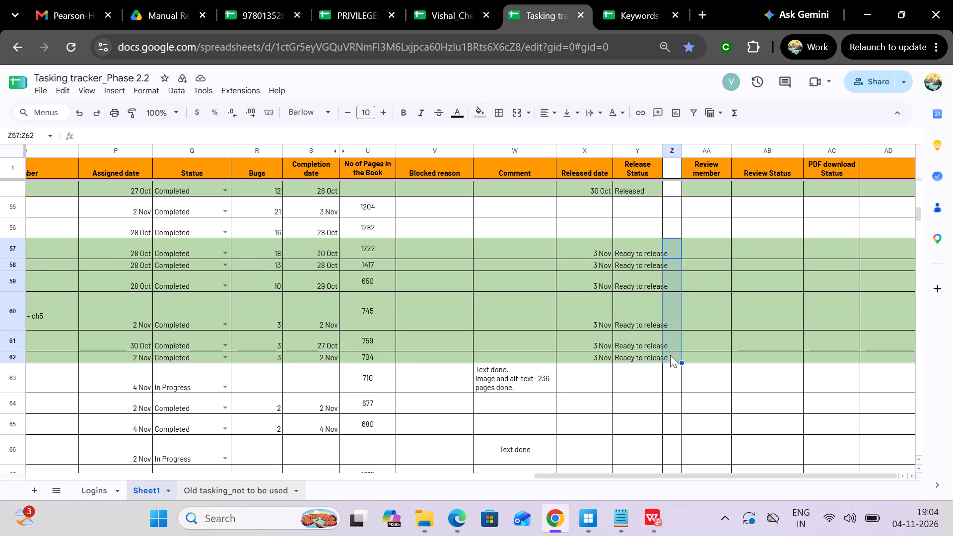
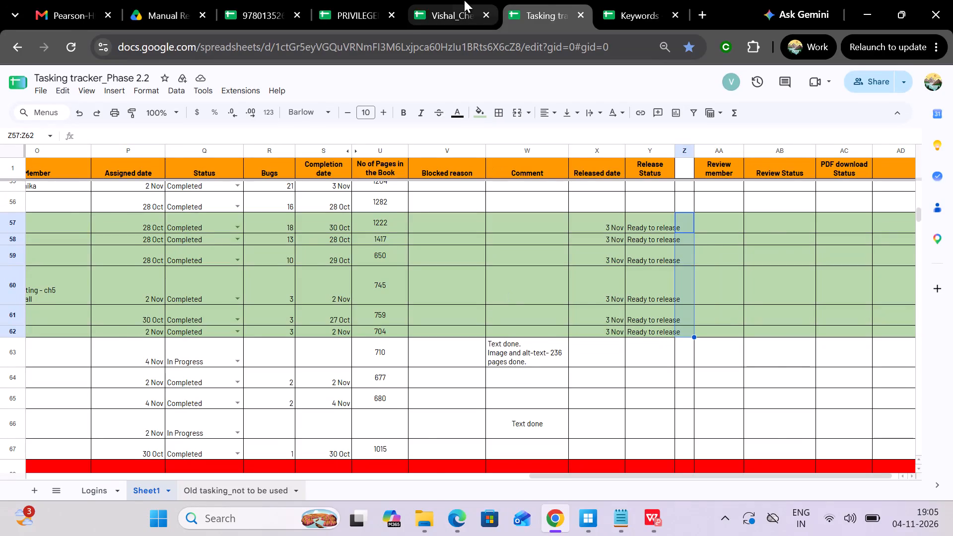
Switch to the checklist spreadsheet and look through the book results on its eText and Print sheets.
click(450, 3)
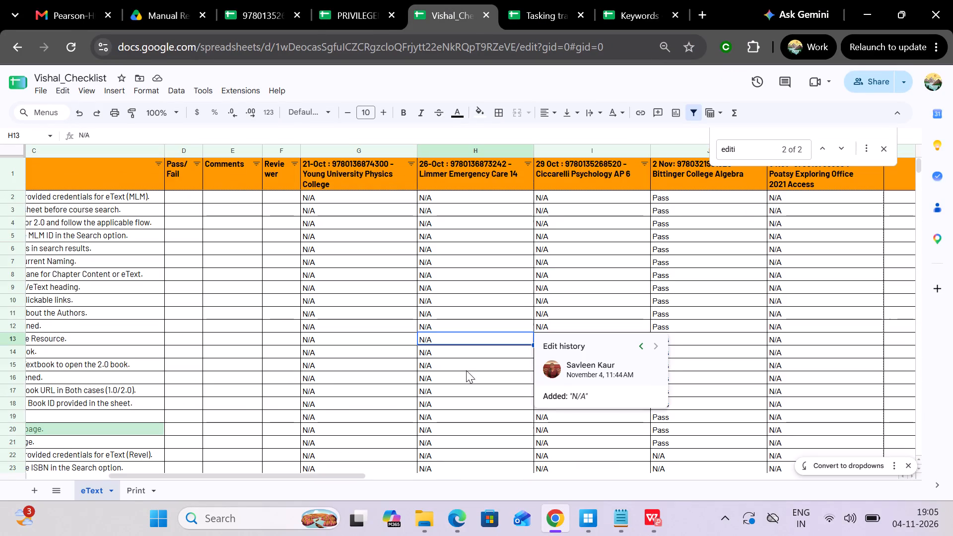
click(466, 370)
scroll(466, 370, up, 5)
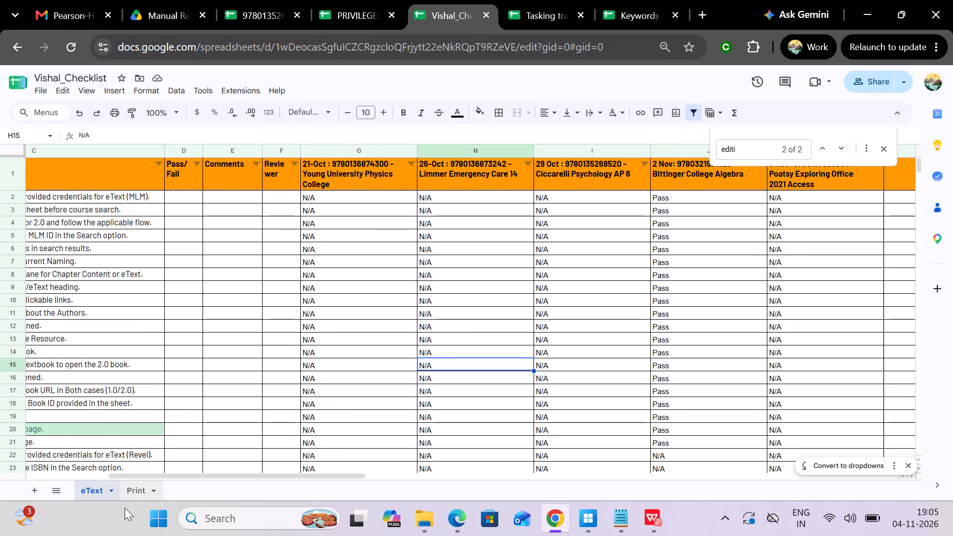
click(127, 494)
scroll(426, 408, down, 3)
scroll(426, 408, up, 2)
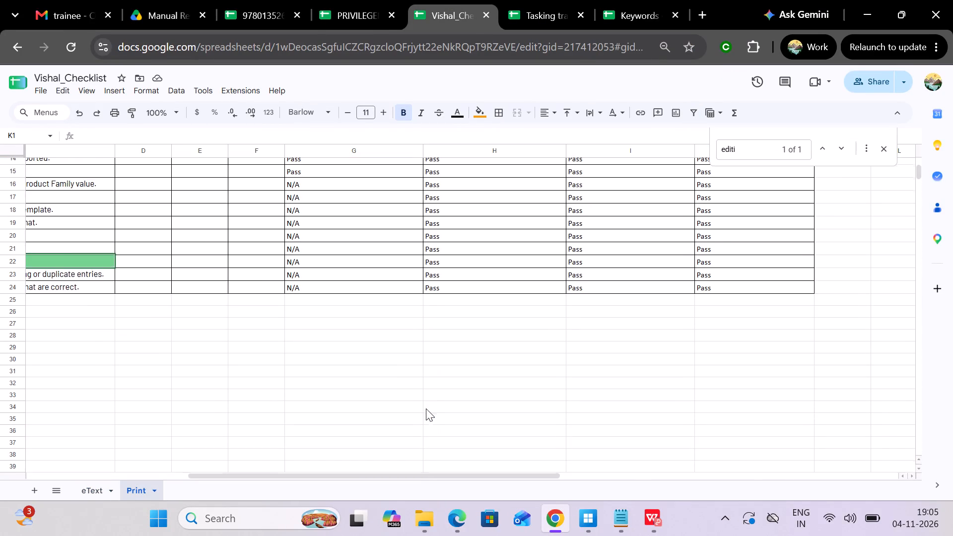
scroll(426, 408, up, 7)
scroll(426, 408, down, 1)
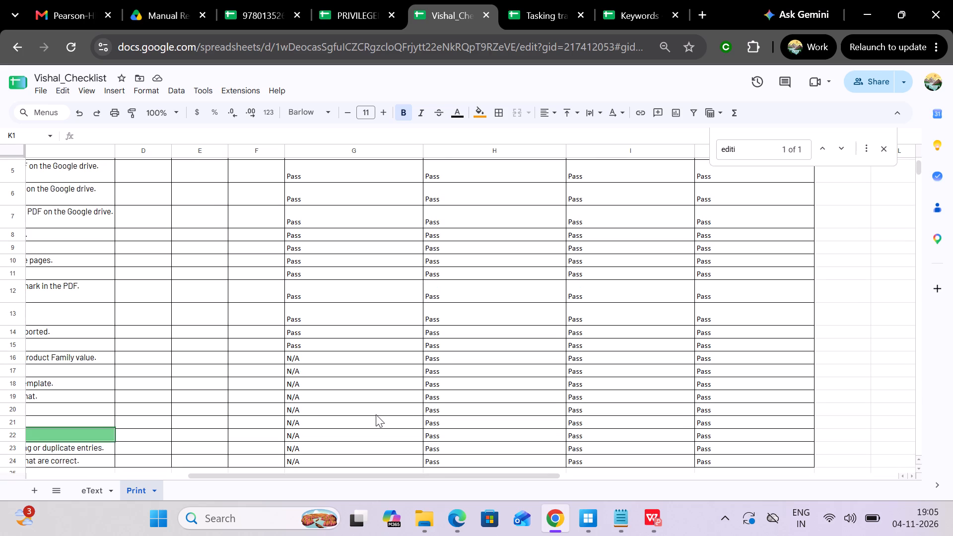
click(376, 414)
right_click(376, 414)
click(420, 425)
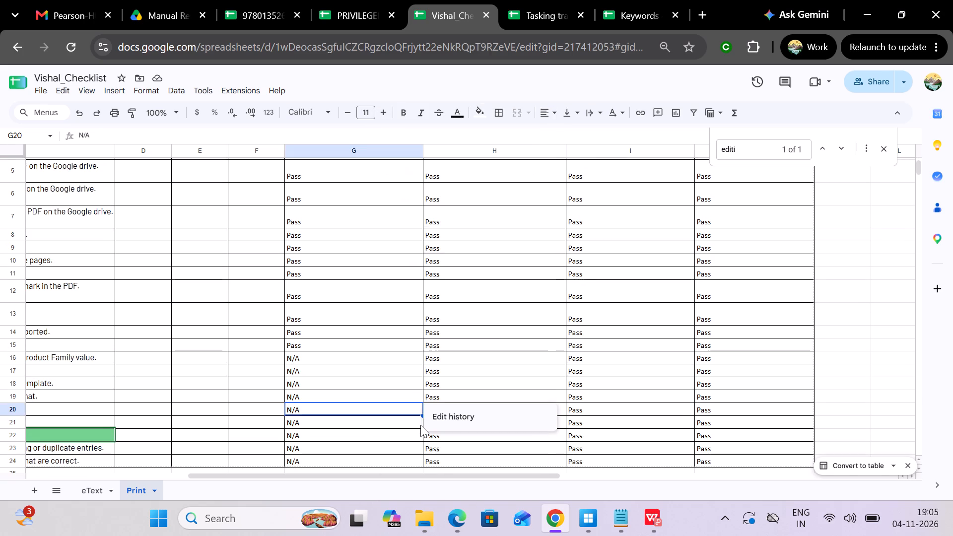
click(375, 429)
scroll(375, 429, up, 6)
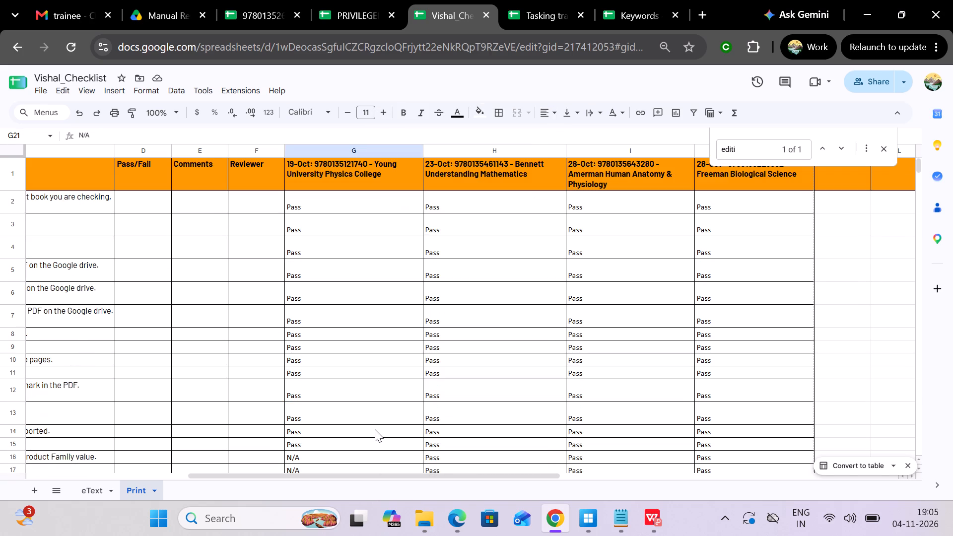
Examine the eText sheet's dated book columns and the blank columns after Poatsy Exploring Office 2021 Access, down to about row 39.
click(82, 488)
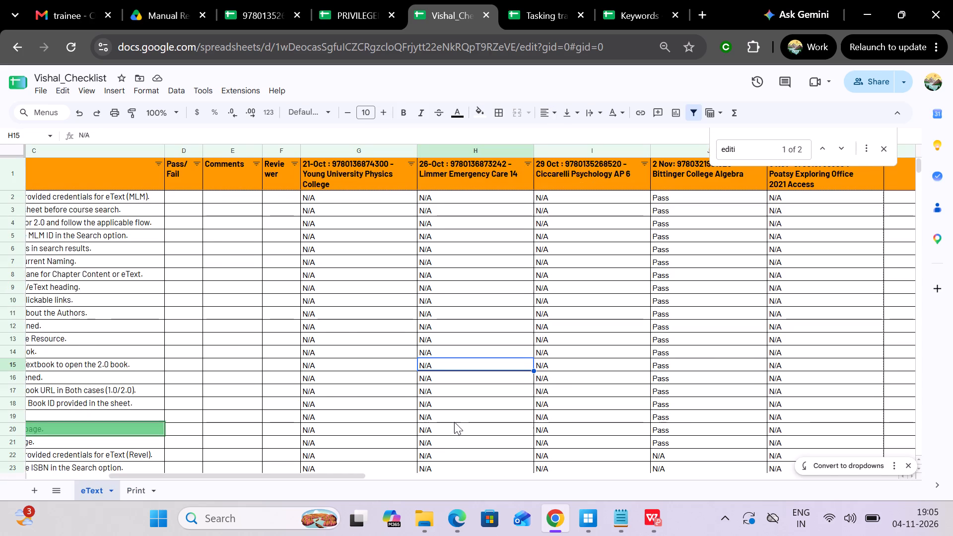
scroll(454, 422, left, 6)
scroll(454, 422, right, 3)
scroll(454, 422, down, 1)
scroll(454, 422, up, 1)
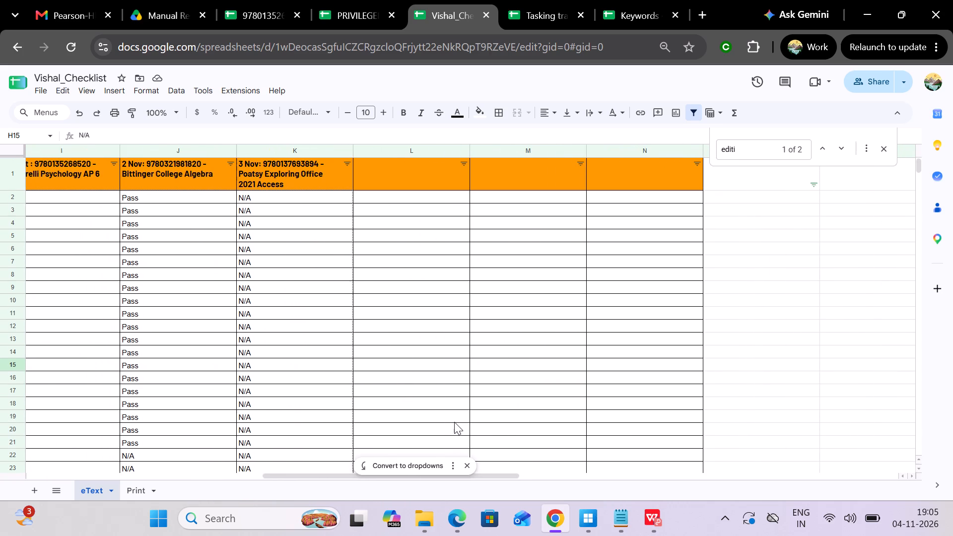
scroll(454, 422, up, 2)
scroll(404, 331, right, 1)
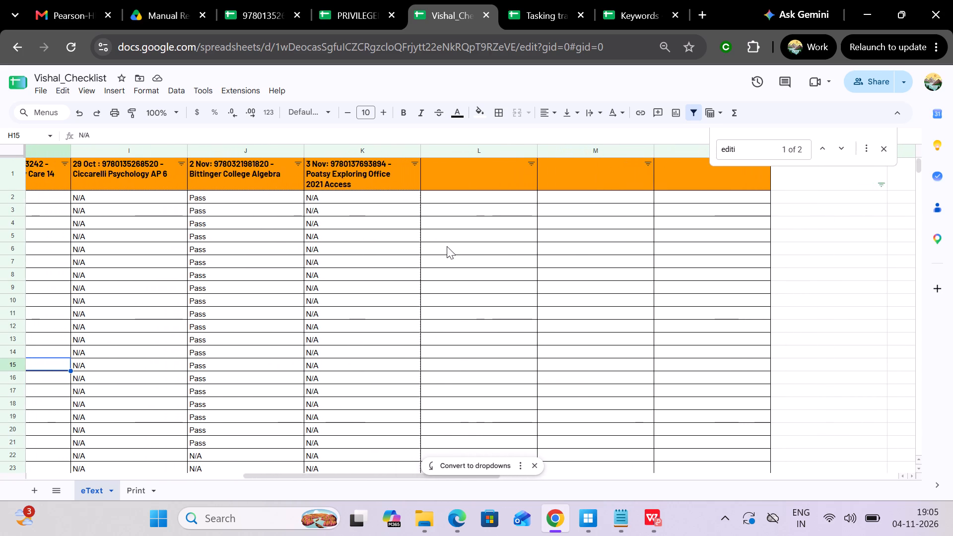
click(458, 168)
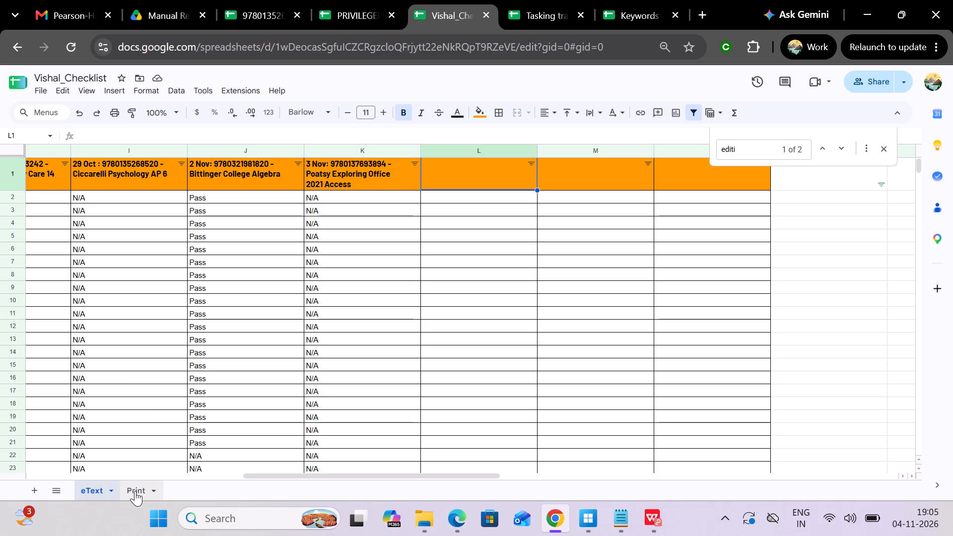
scroll(278, 395, down, 2)
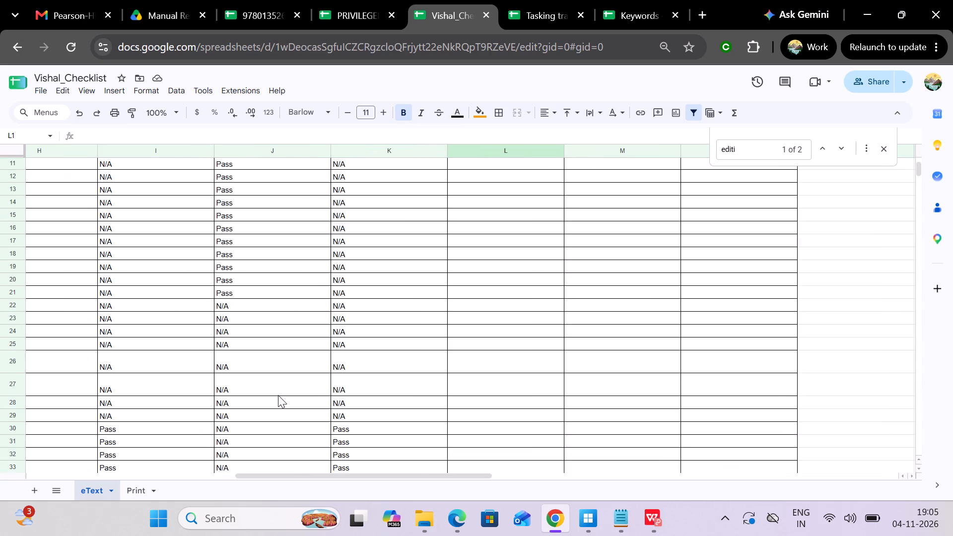
scroll(278, 395, down, 1)
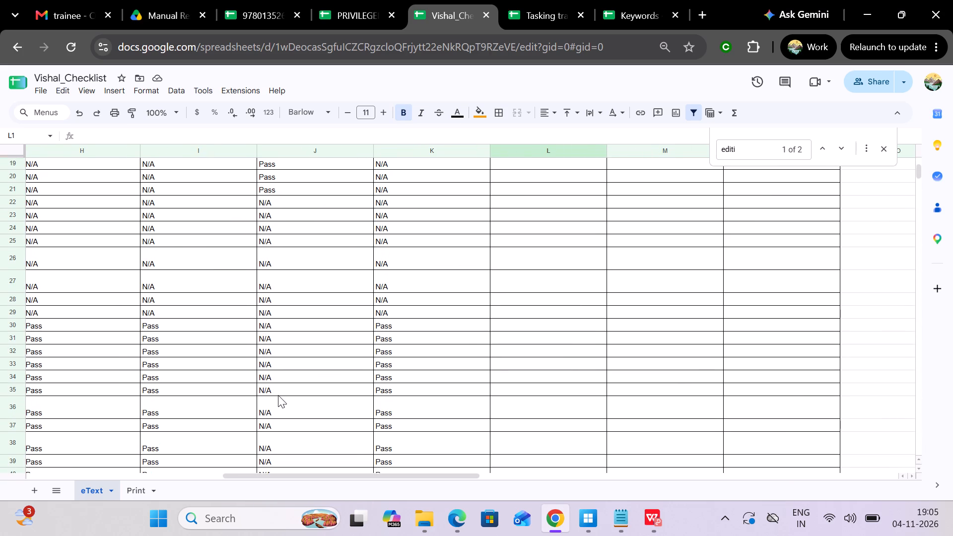
scroll(278, 395, up, 3)
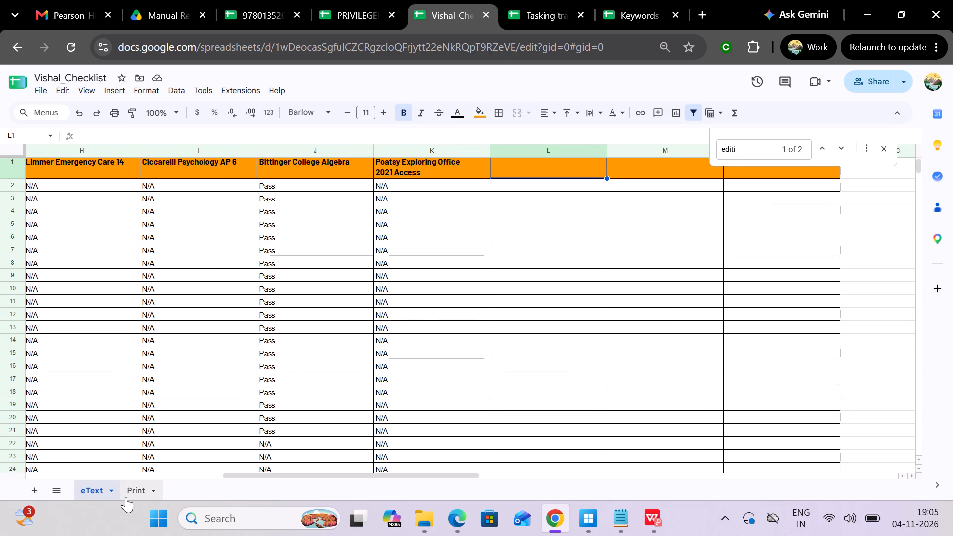
Compare the dated book headers on the Print sheet with those on the eText sheet.
click(126, 497)
scroll(481, 390, left, 2)
scroll(481, 390, up, 1)
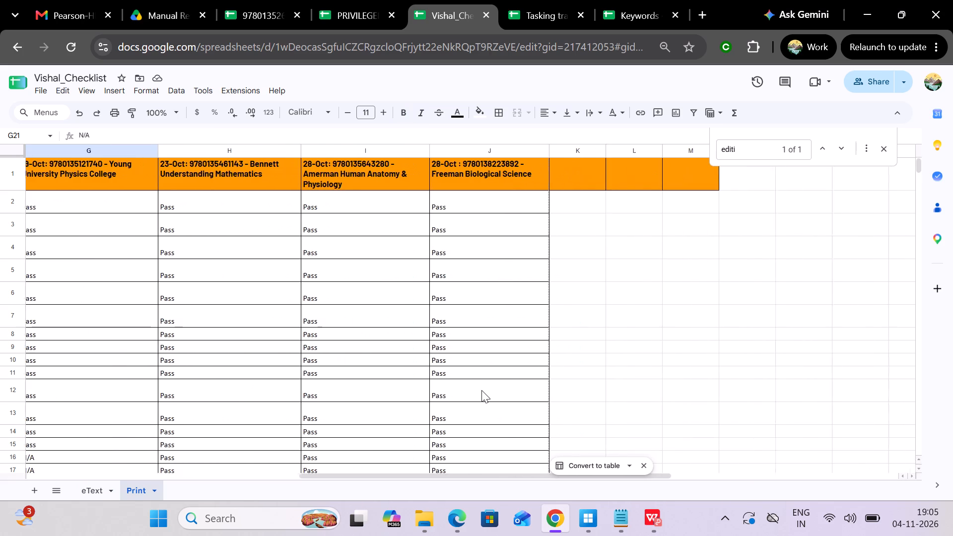
scroll(481, 390, up, 1)
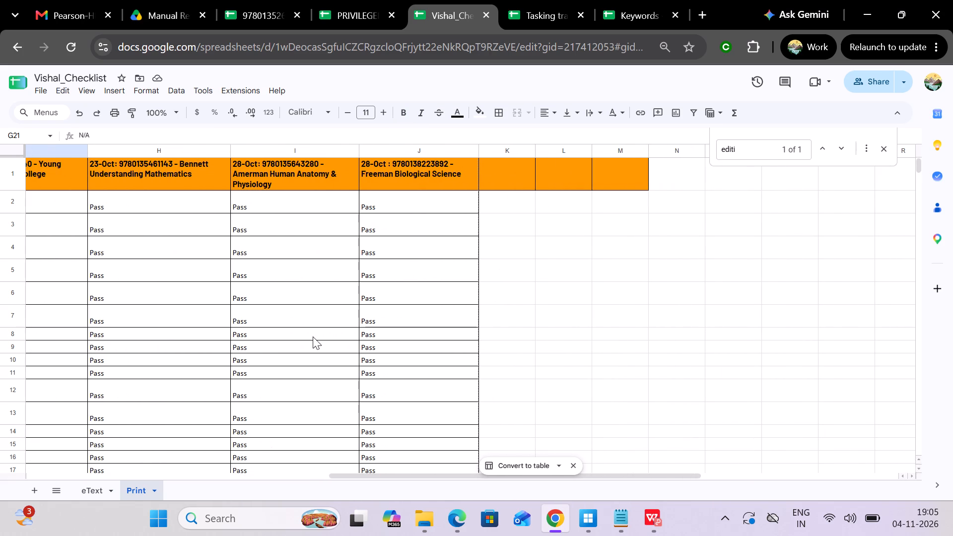
click(87, 491)
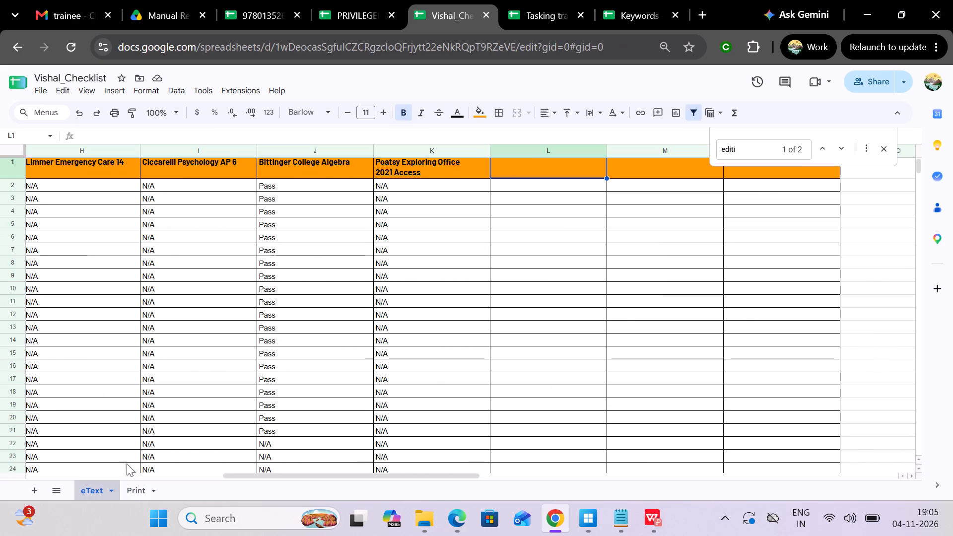
scroll(276, 370, right, 2)
scroll(276, 370, up, 1)
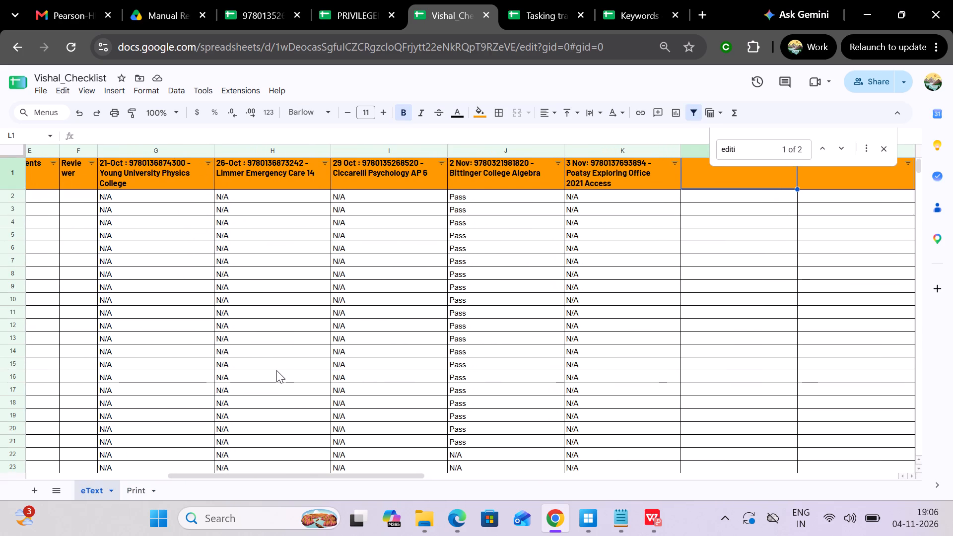
scroll(276, 370, up, 1)
scroll(276, 370, left, 1)
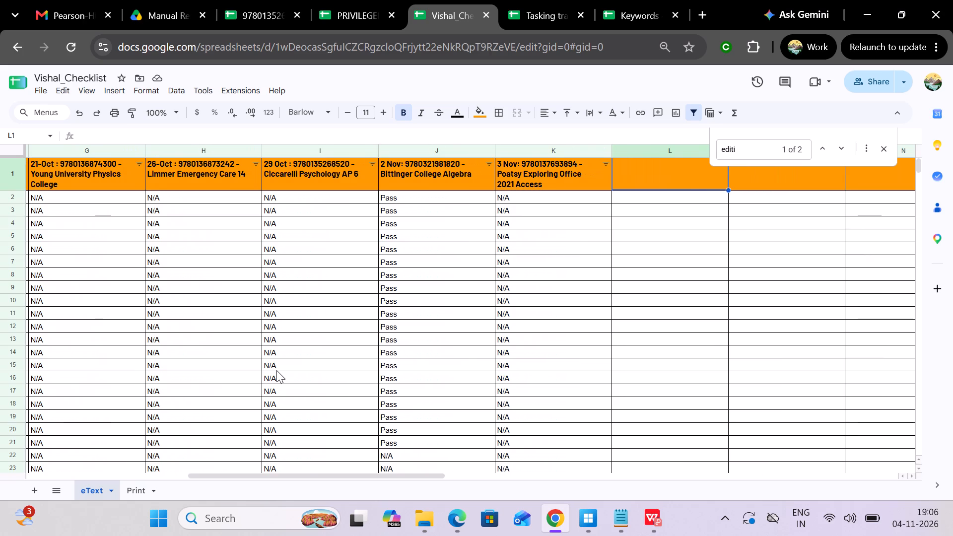
scroll(276, 370, left, 2)
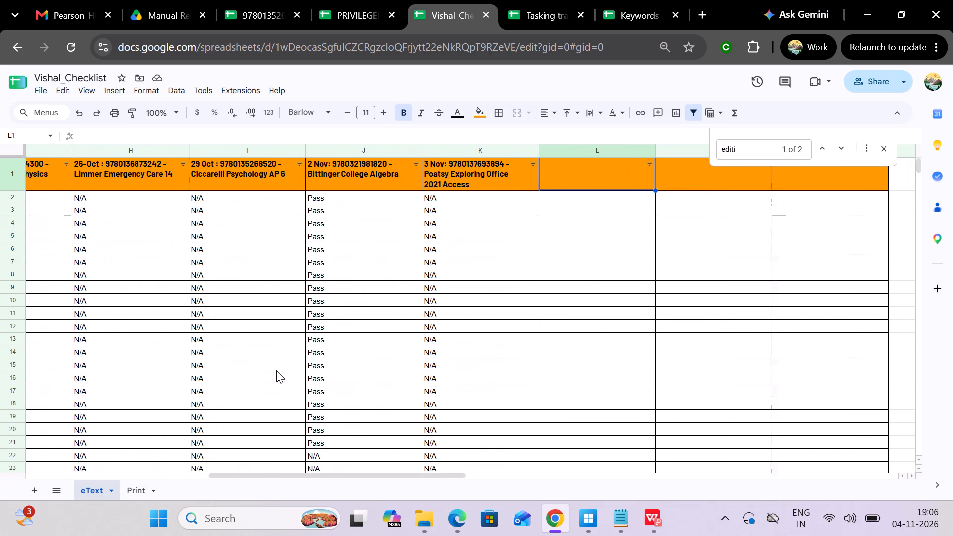
scroll(276, 370, left, 1)
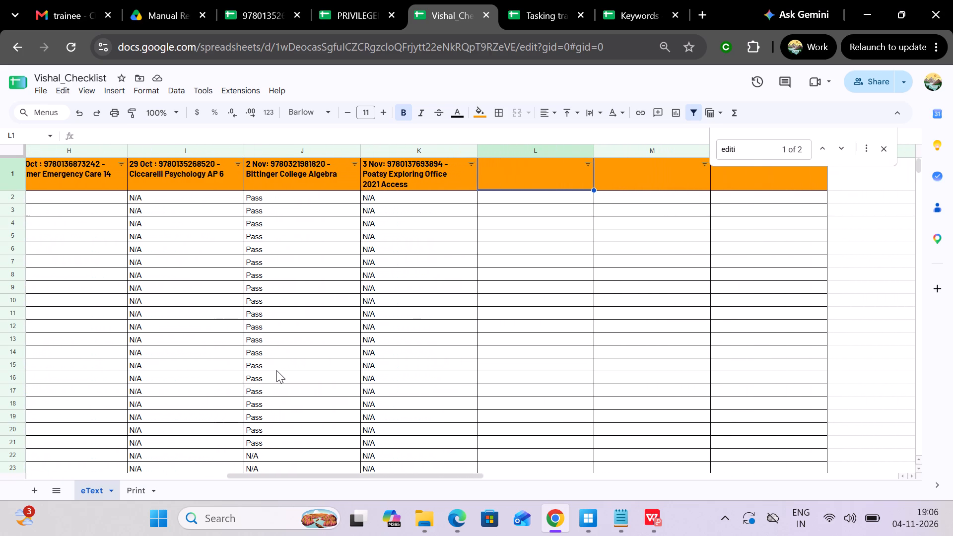
scroll(276, 370, left, 1)
On the Print sheet, start a new header in cell K1, beside Freeman Biological Science, with the text "4-Nov : ".
click(123, 493)
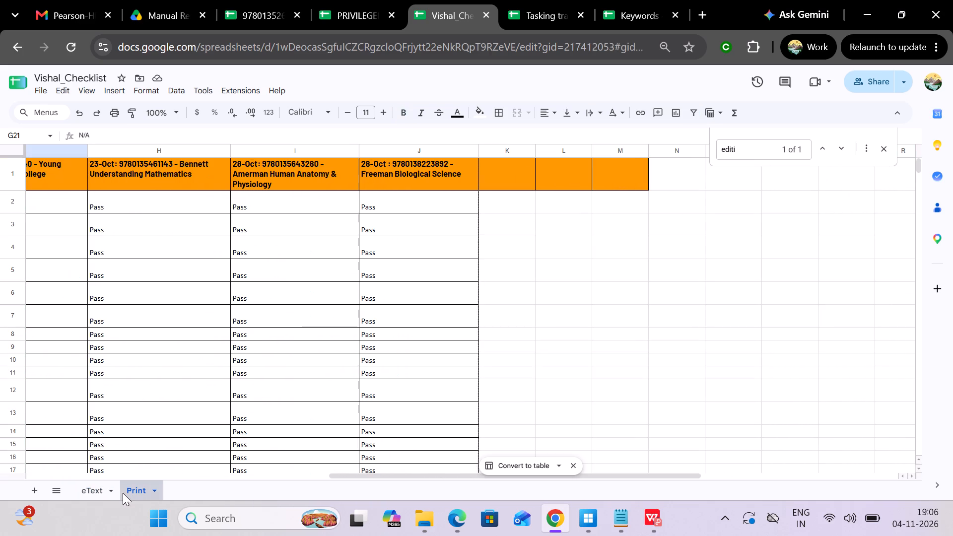
double_click(500, 189)
key(4)
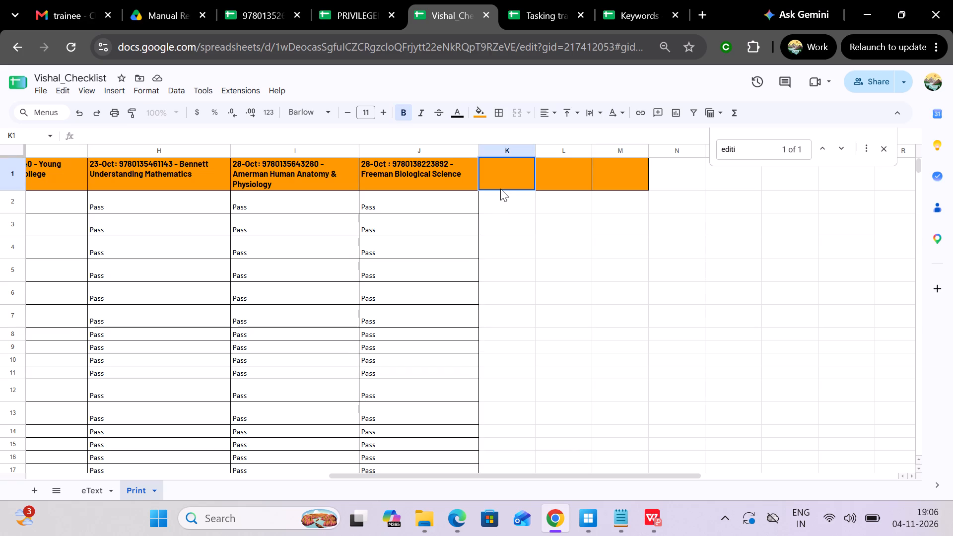
double_click(489, 179)
key(4)
click(531, 249)
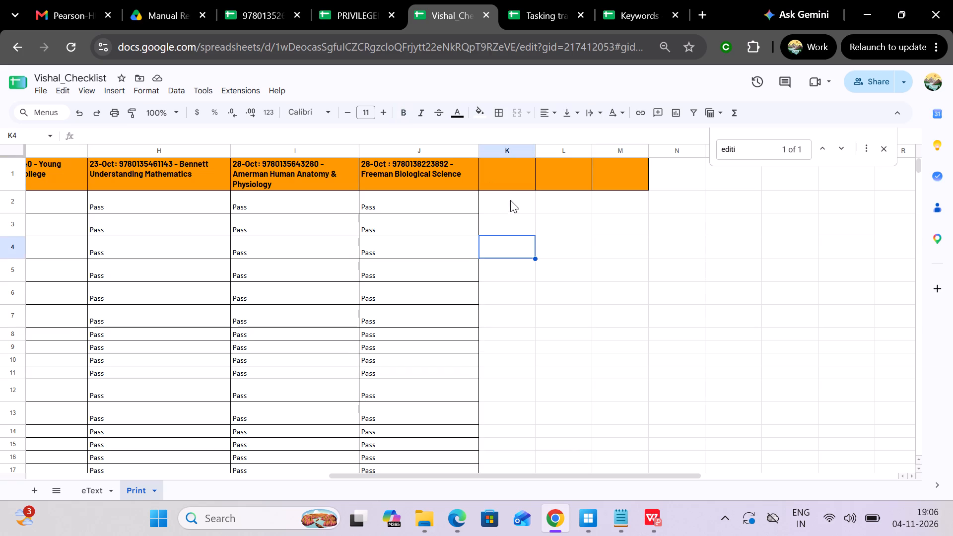
double_click(504, 183)
key(4)
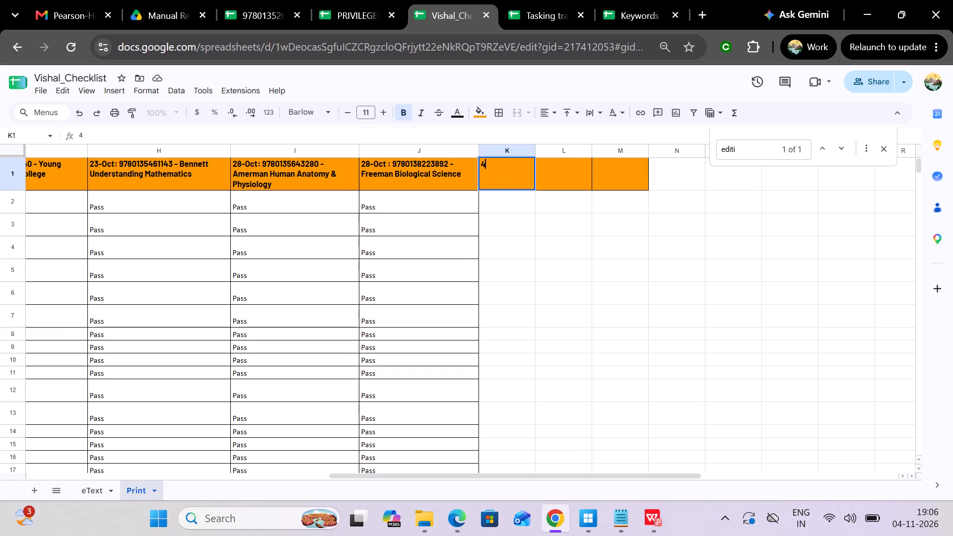
key(minus)
text(N0)
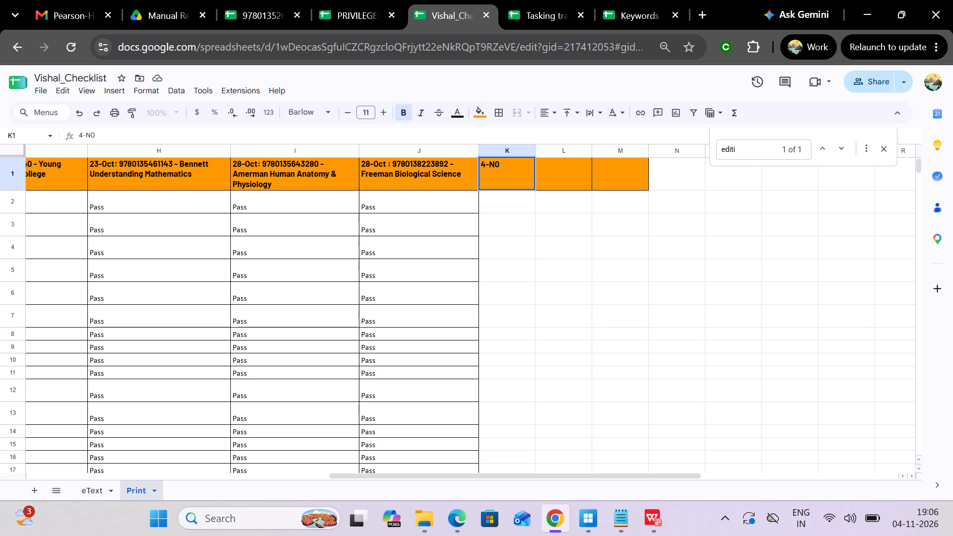
key(v)
key(BackSpace)
key(BackSpace)
text(ov)
key(space)
key(shift+colon)
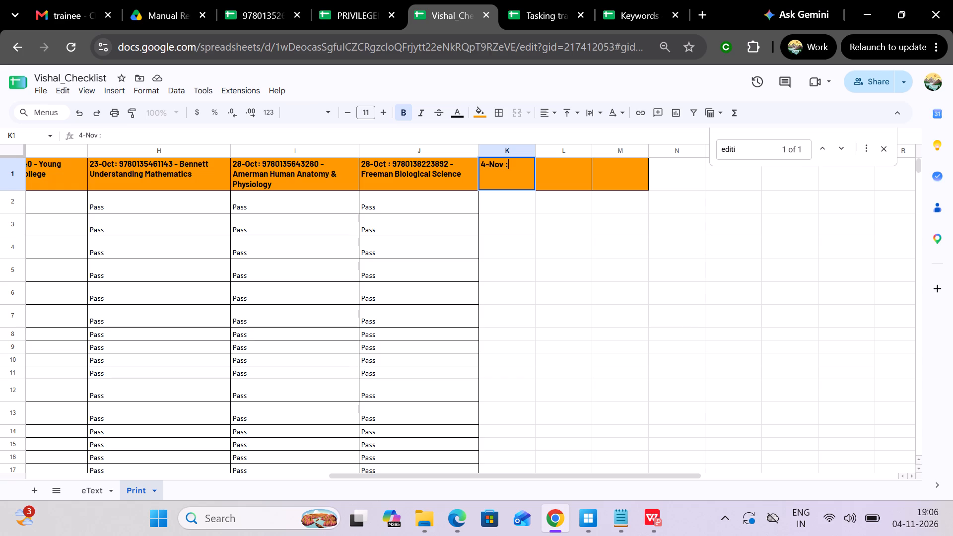
key(space)
Switch to the Tasking tracker and look through Sheet1's assigned dates and statuses for the uPDF assigned on 4 Nov.
click(555, 24)
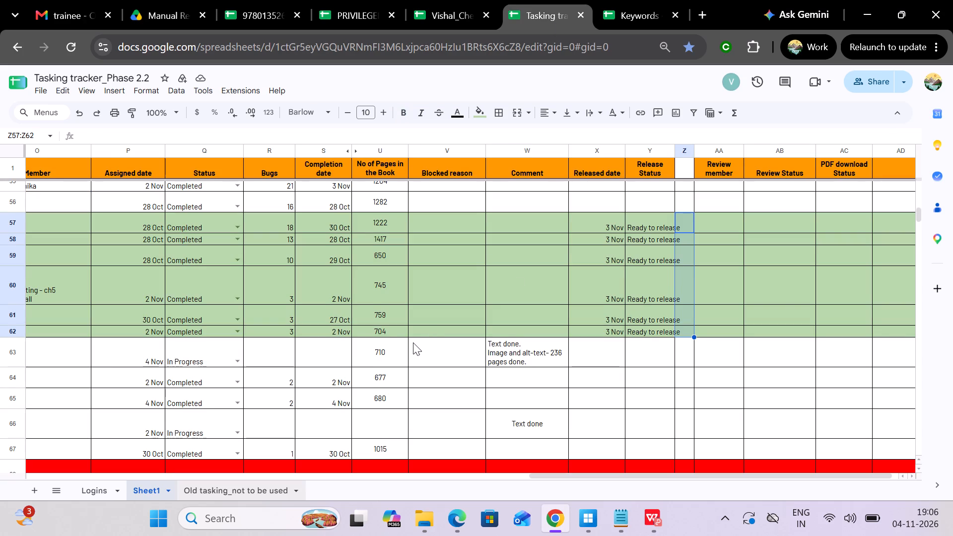
scroll(413, 342, down, 1)
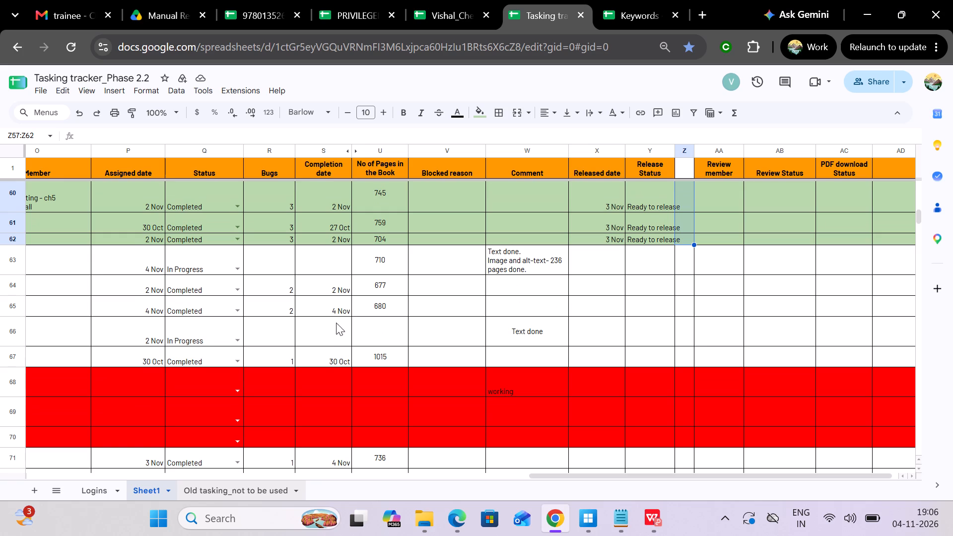
click(315, 302)
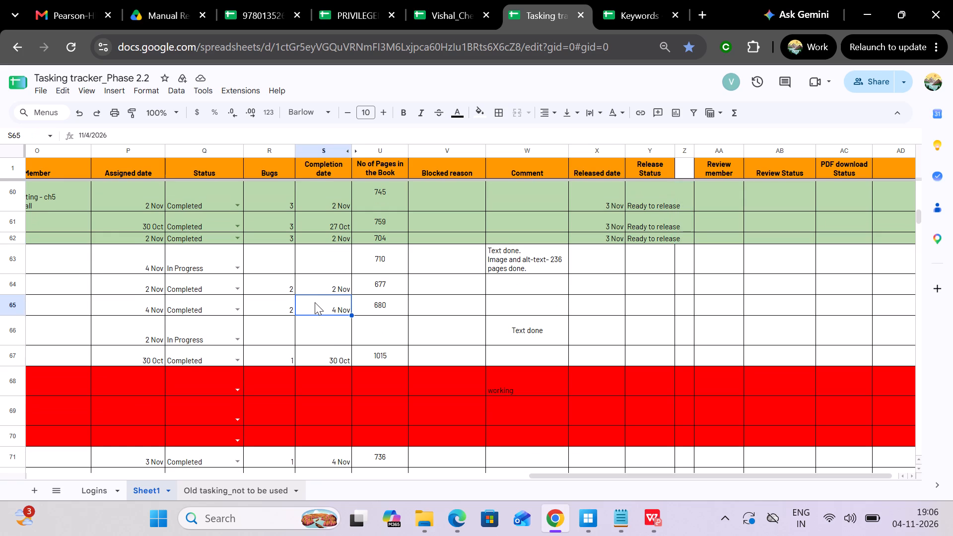
scroll(315, 302, right, 2)
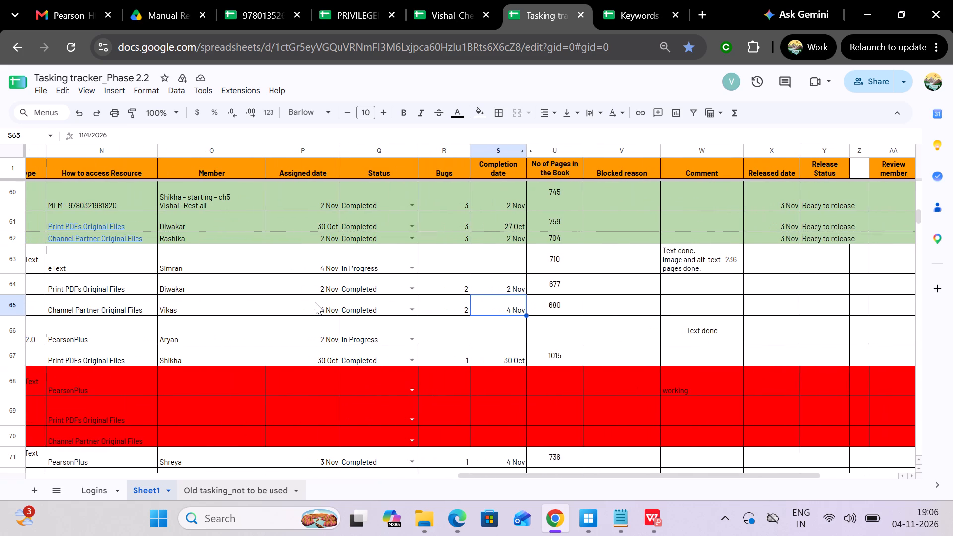
click(324, 305)
scroll(324, 305, down, 1)
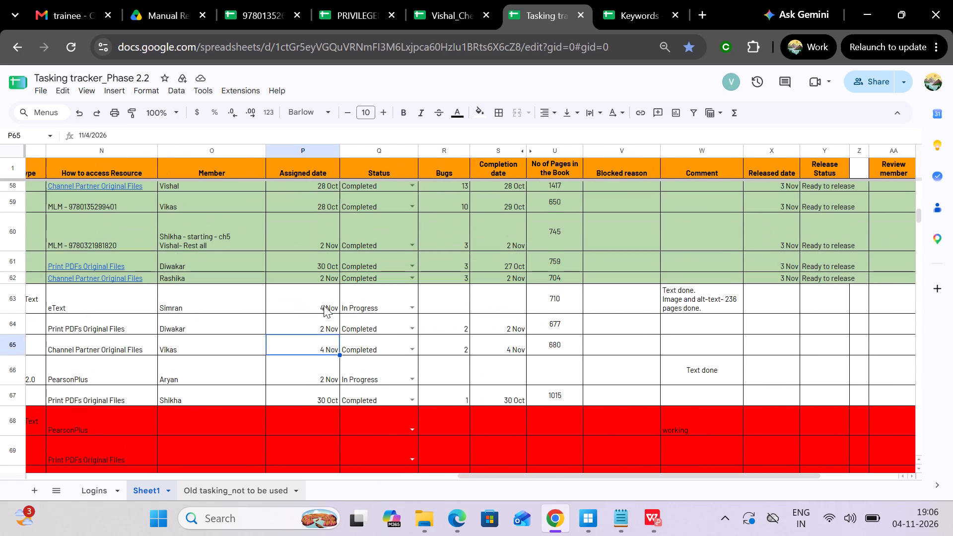
scroll(324, 305, down, 2)
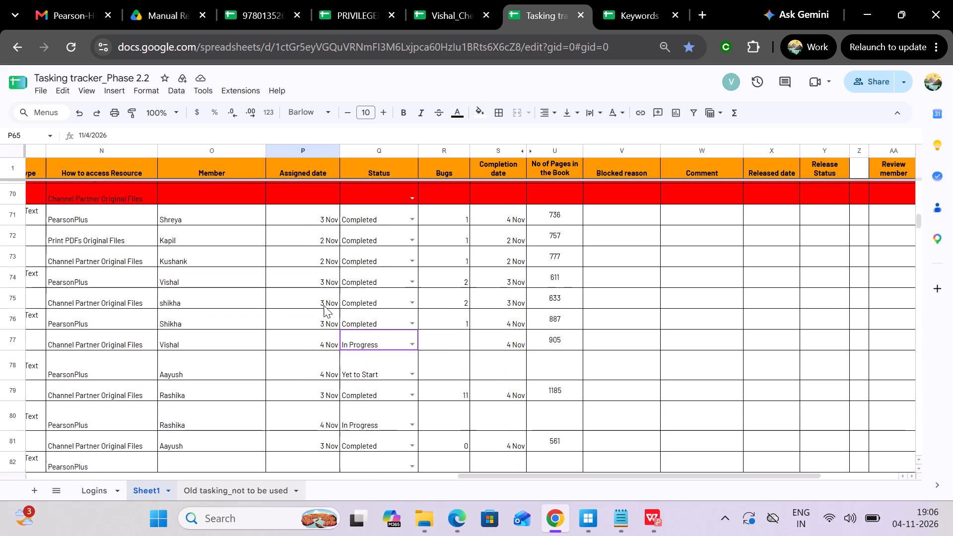
scroll(324, 305, down, 1)
scroll(361, 329, down, 1)
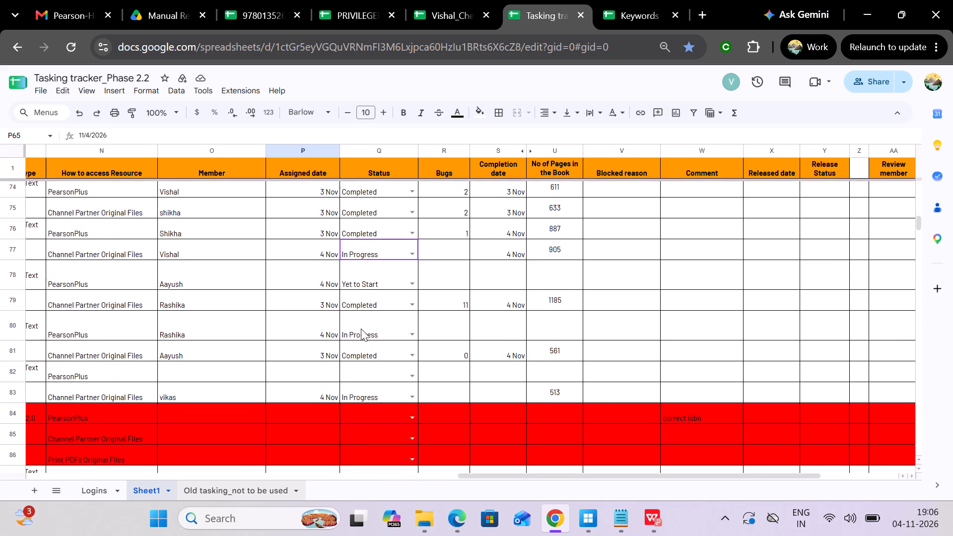
scroll(361, 329, down, 2)
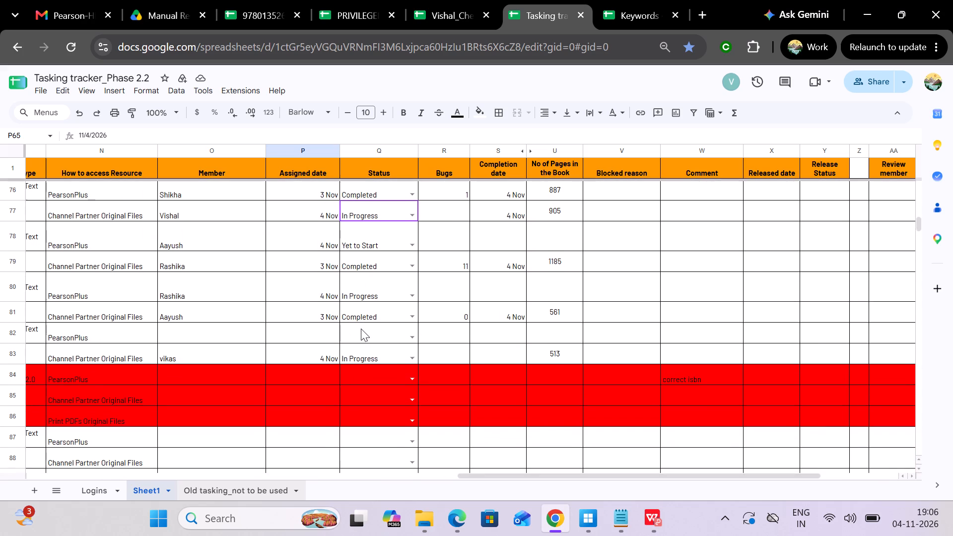
scroll(361, 329, down, 1)
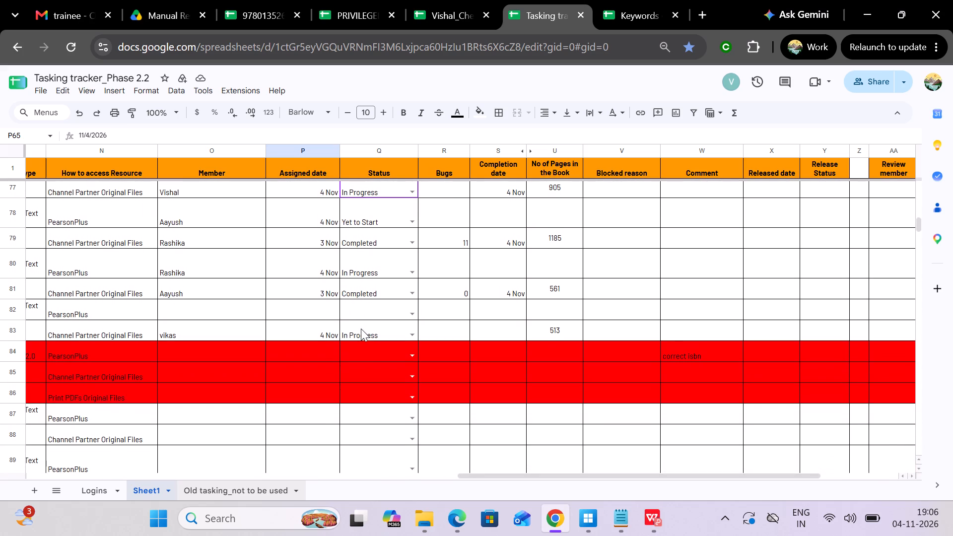
scroll(361, 329, up, 1)
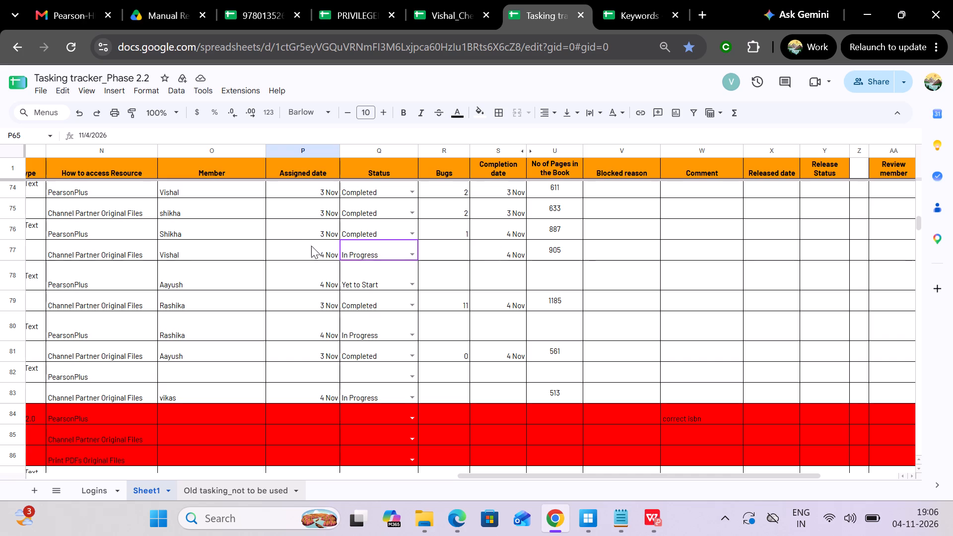
click(314, 248)
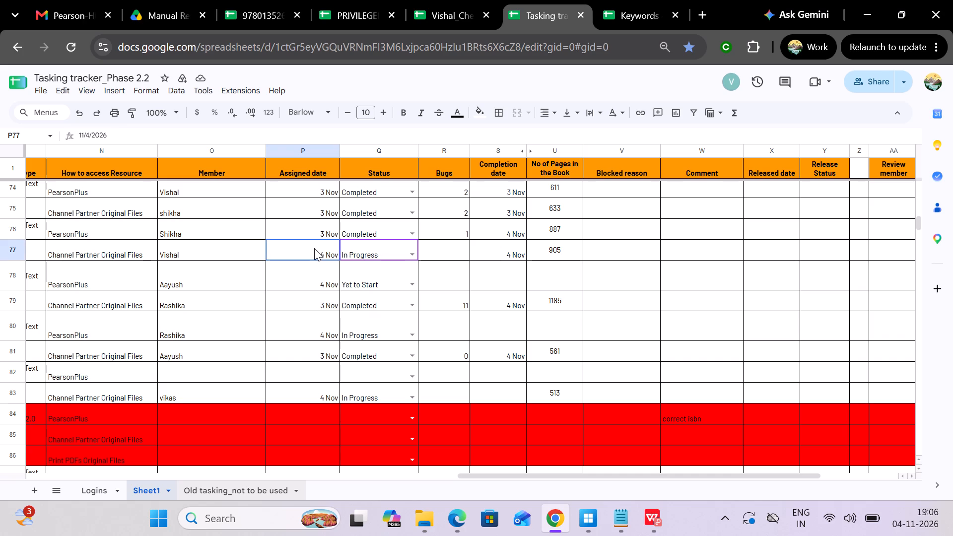
key(Left)
key(Left)
key(Left)
key(Left)
key(Left)
key(Left)
key(Left)
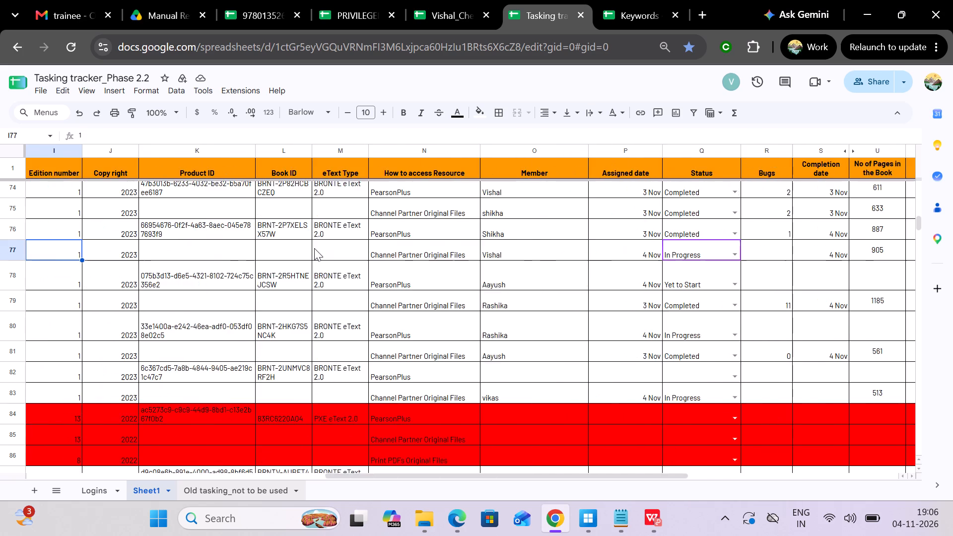
key(Left)
key(Left)
key(Left)
key(Left)
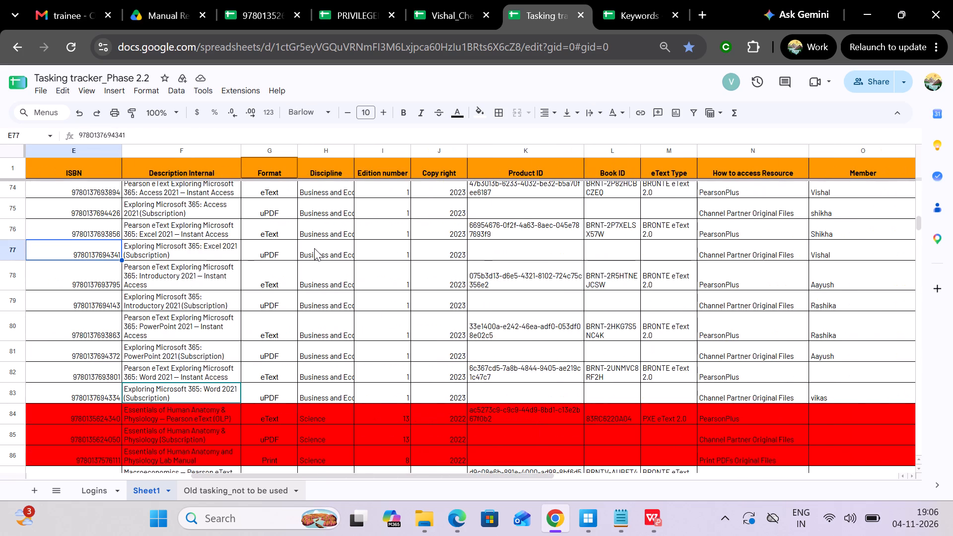
key(ctrl+c)
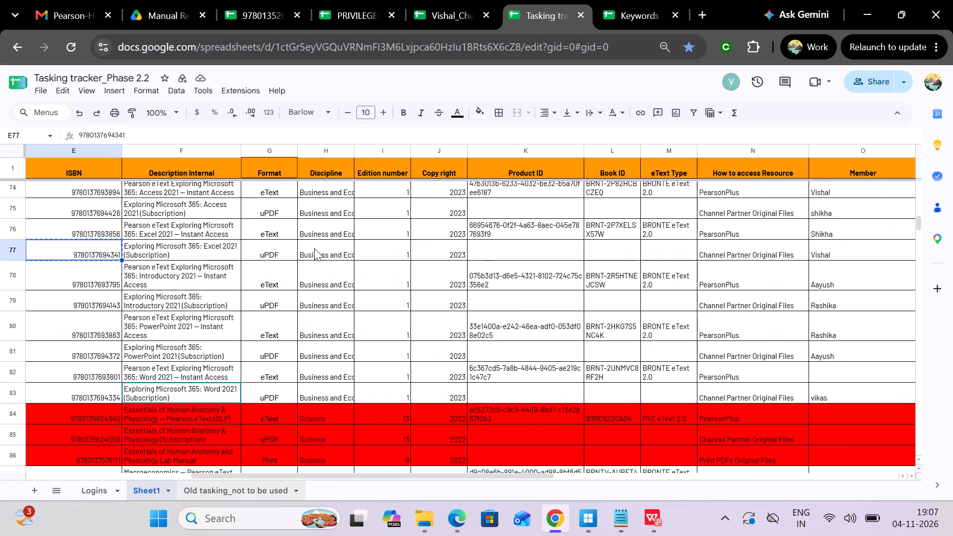
click(447, 7)
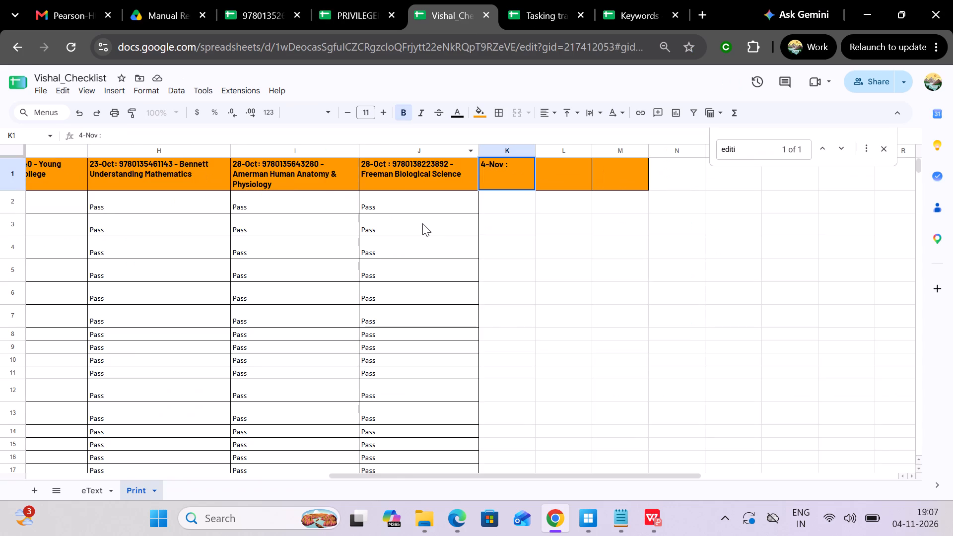
key(ctrl+v)
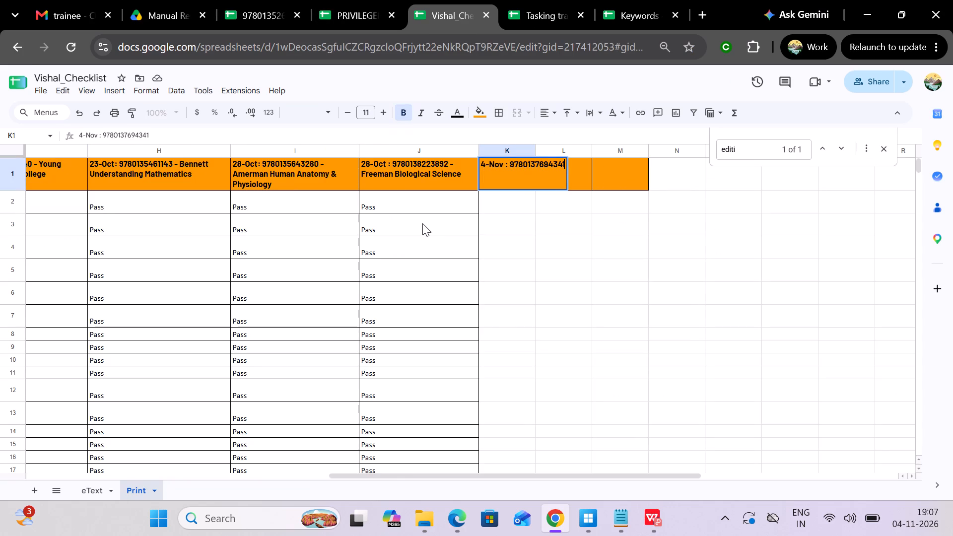
key(space)
text(-)
key(space)
key(space)
key(BackSpace)
key(BackSpace)
key(space)
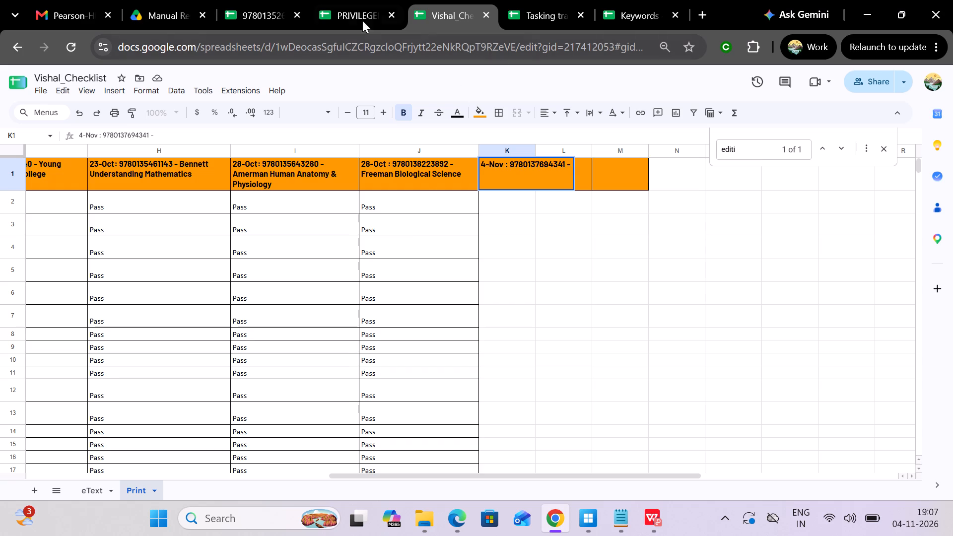
Complete the K1 header with the product family "Poatsy Exploring Office 2021 Excel" copied from row 77 of the Tasking tracker.
click(346, 18)
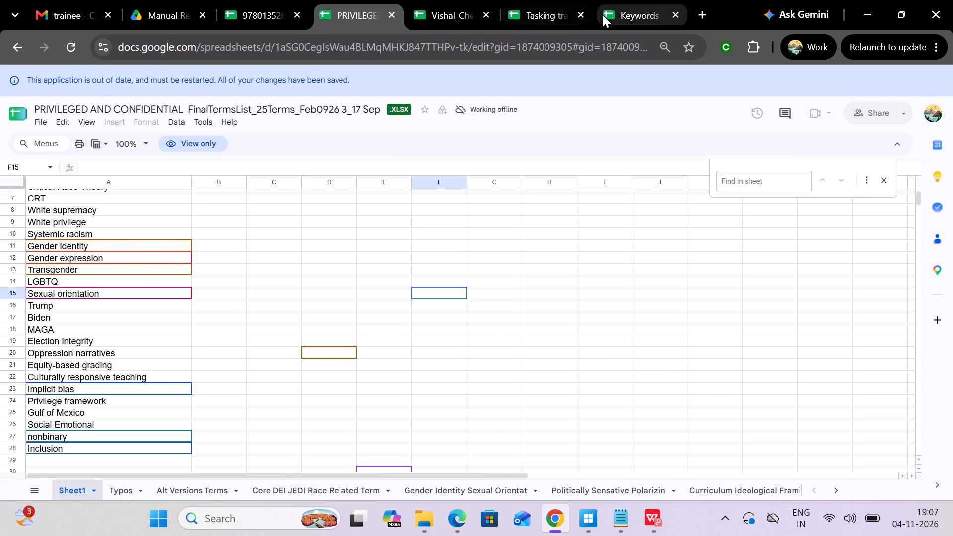
click(531, 16)
key(Right)
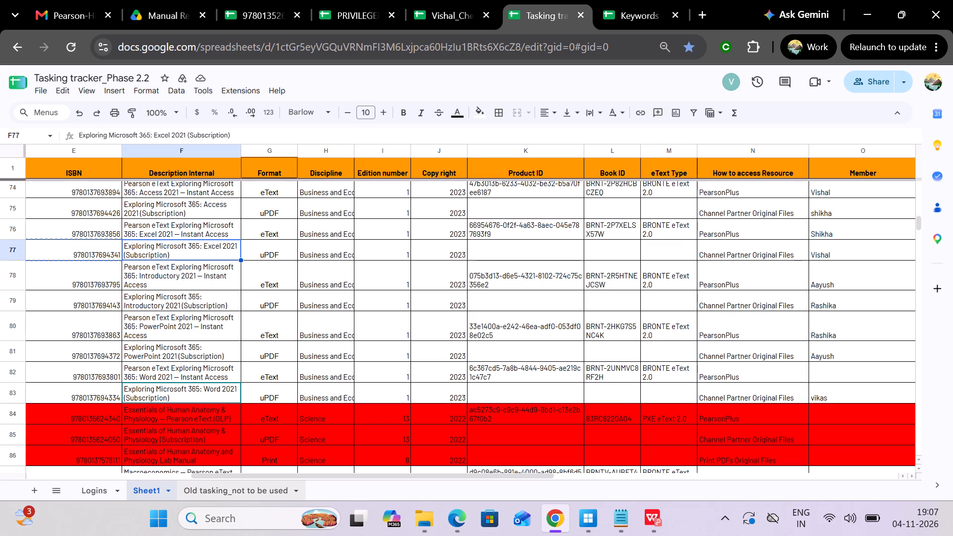
key(Left)
key(Left)
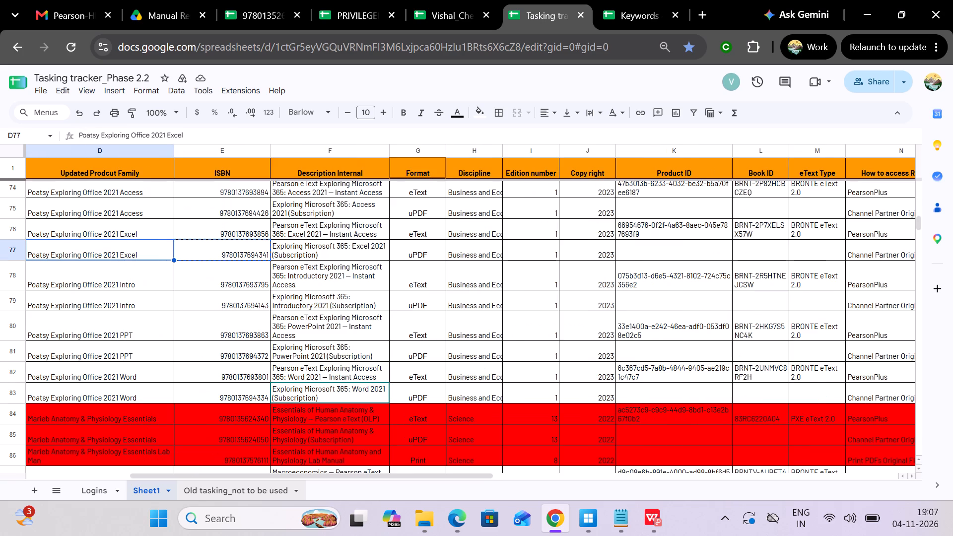
key(ctrl+c)
click(428, 0)
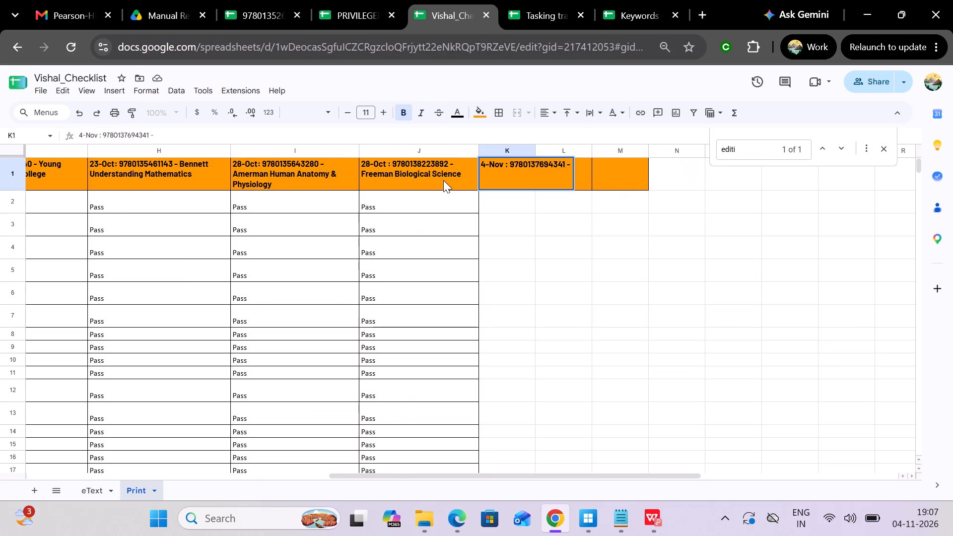
key(ctrl+v)
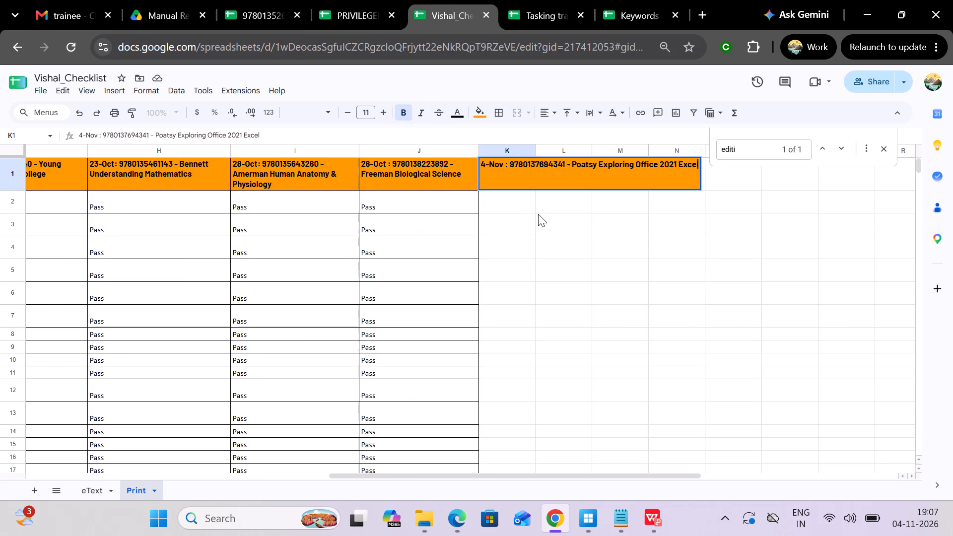
click(538, 214)
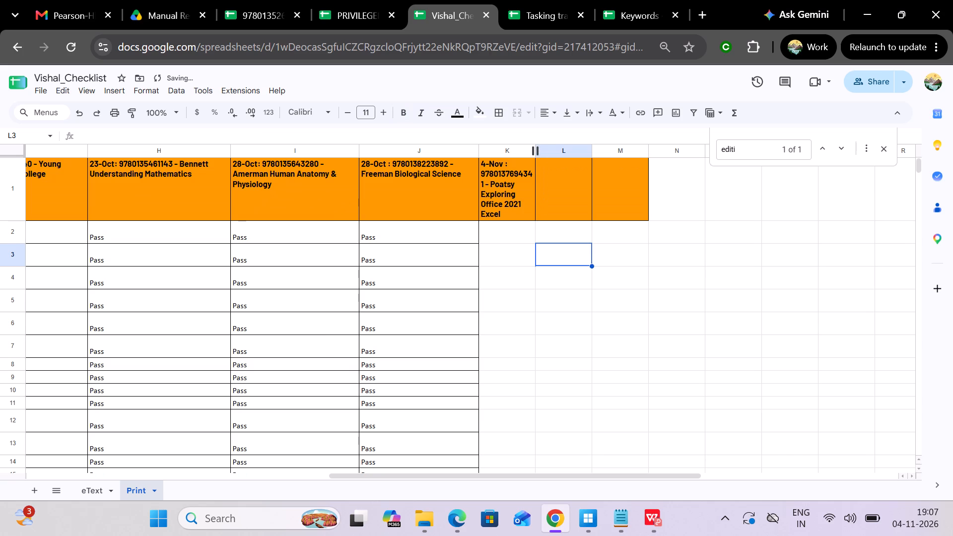
Widen column K on the Print sheet so its header wraps onto two lines.
drag(535, 147, 612, 146)
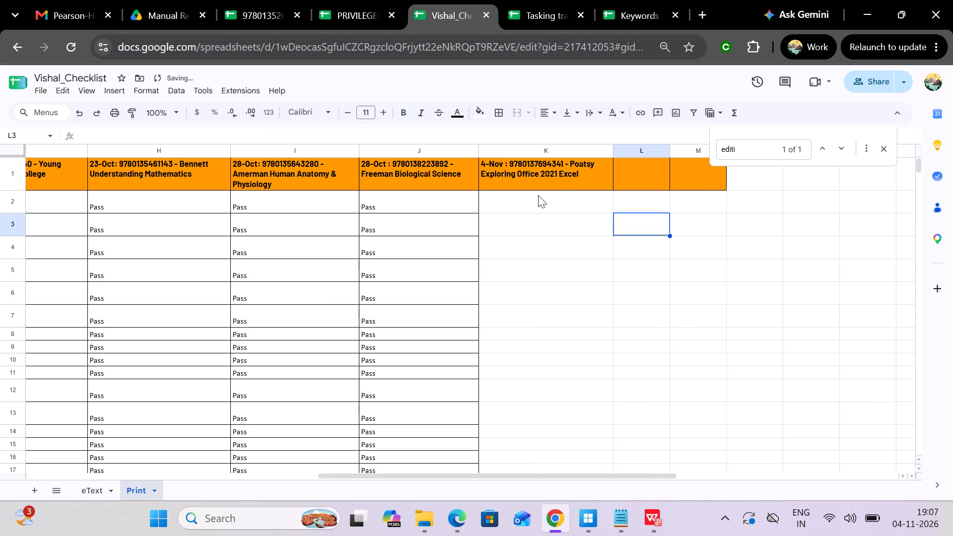
Copy the Pass results in J2:J24 of the Freeman Biological Science column into K2:K24 under the new 4-Nov header.
scroll(455, 204, up, 2)
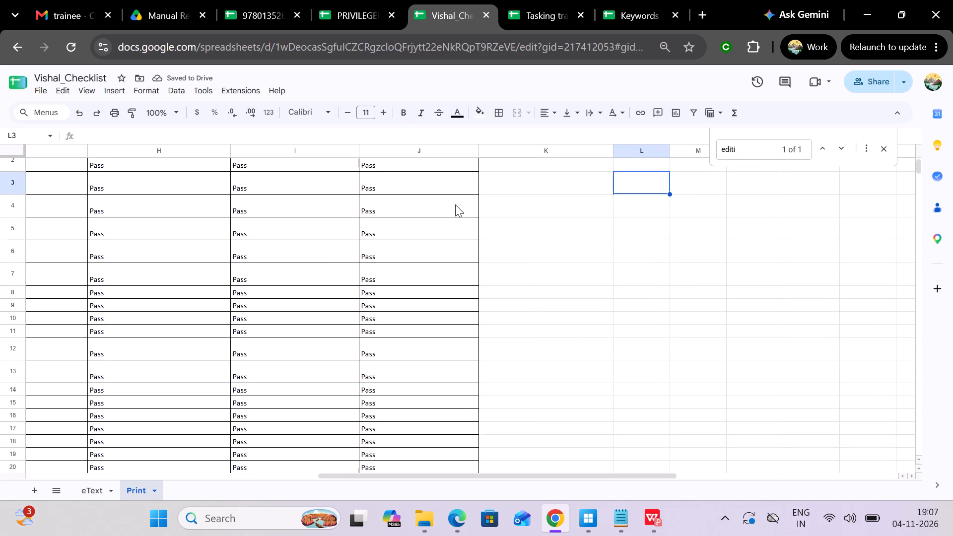
drag(439, 205, 448, 461)
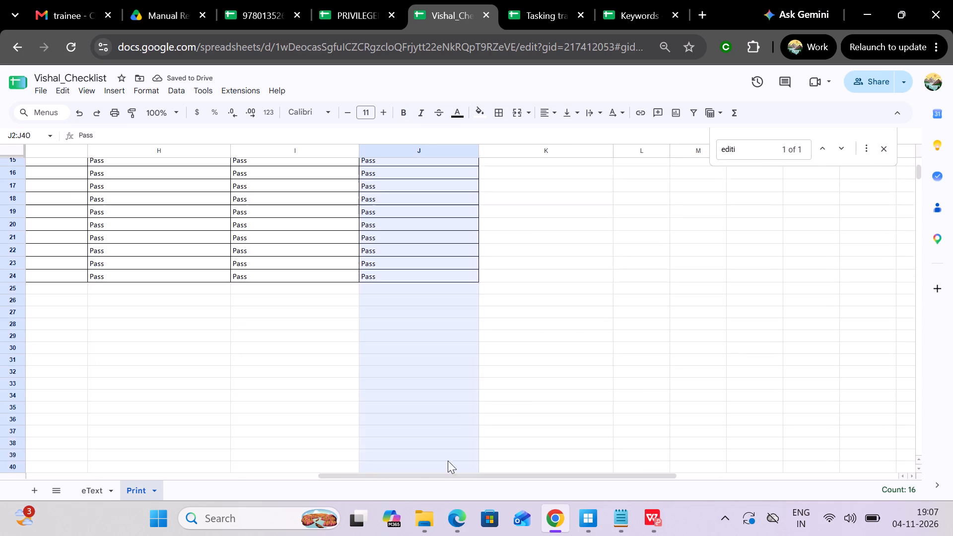
drag(448, 461, 438, 262)
key(ctrl+c)
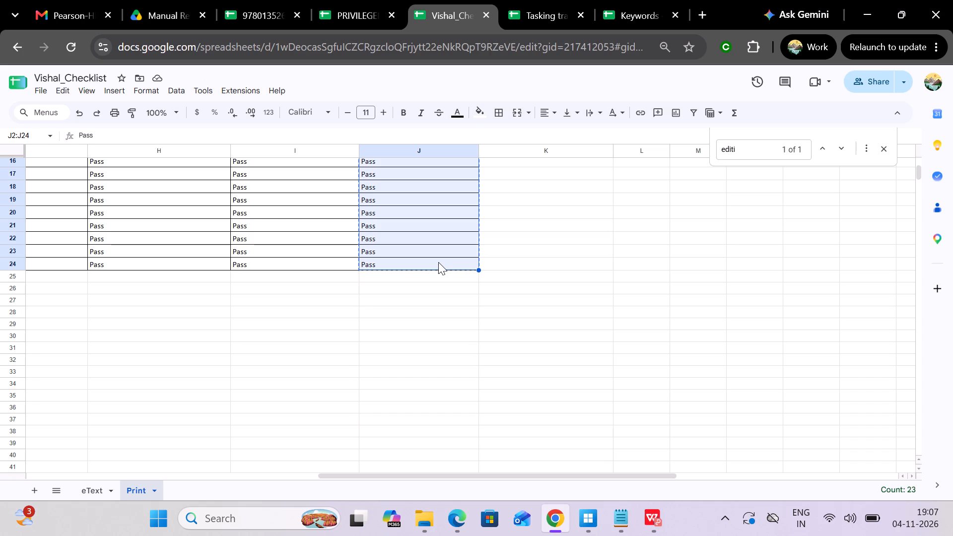
scroll(502, 269, up, 7)
click(519, 196)
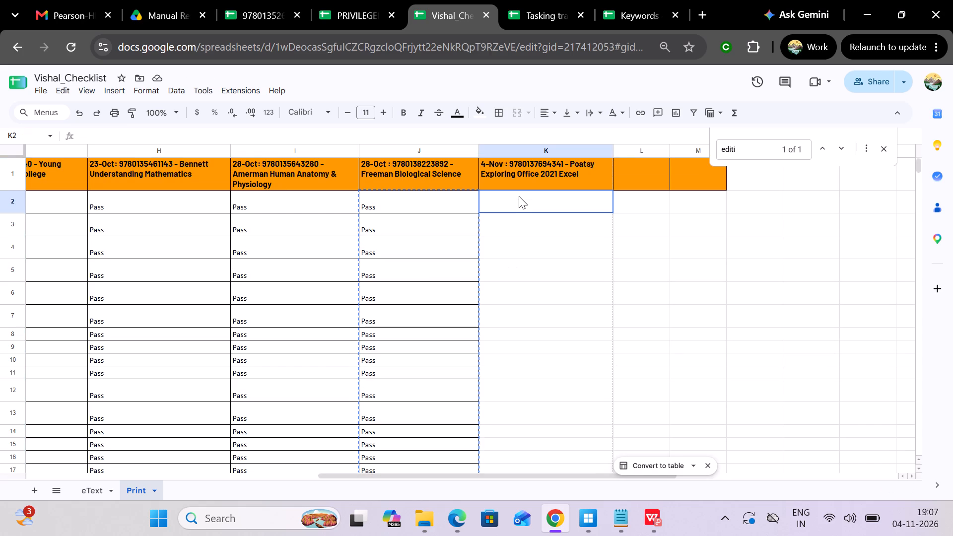
key(ctrl+v)
scroll(519, 196, down, 2)
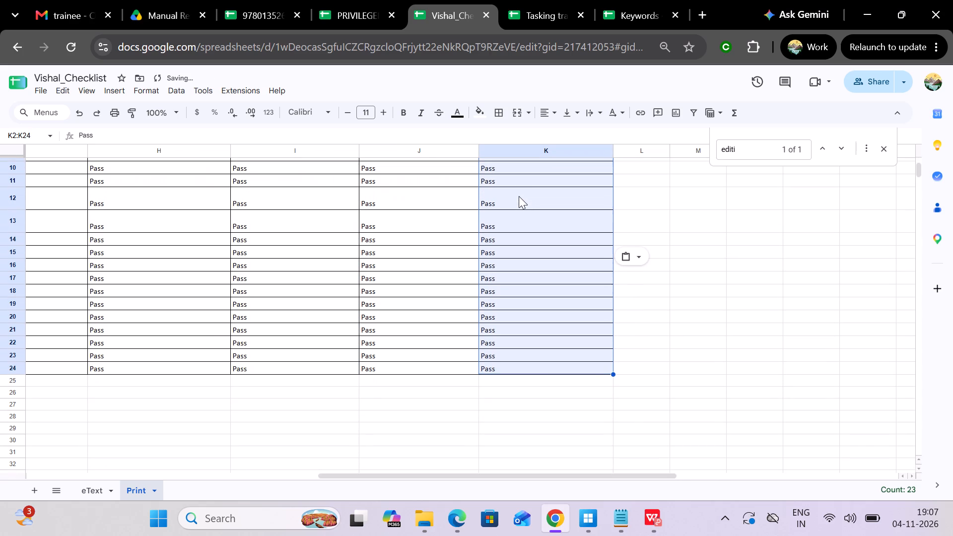
Examine the Print sheet's checklist items and the results along the "Confirm Book title and Edition were verified." row.
scroll(330, 265, right, 5)
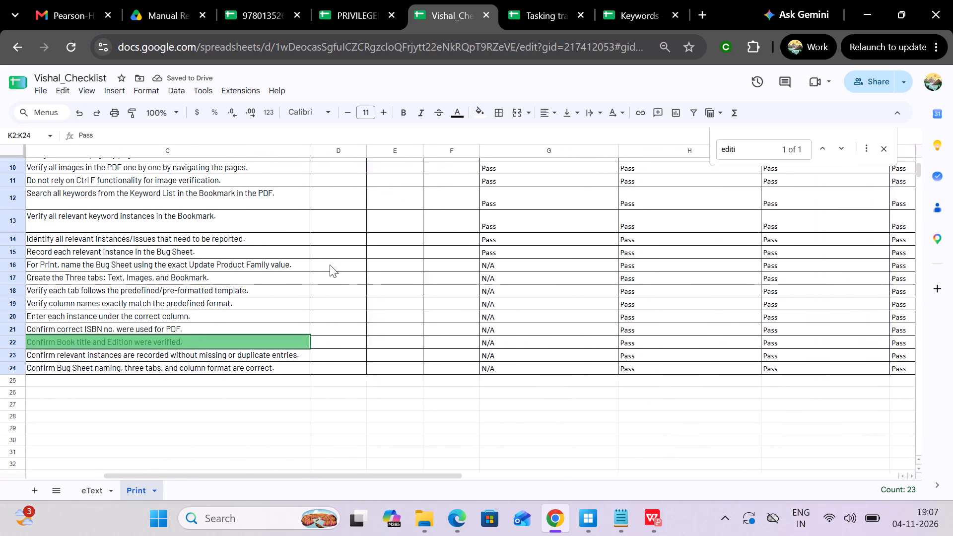
scroll(330, 265, right, 1)
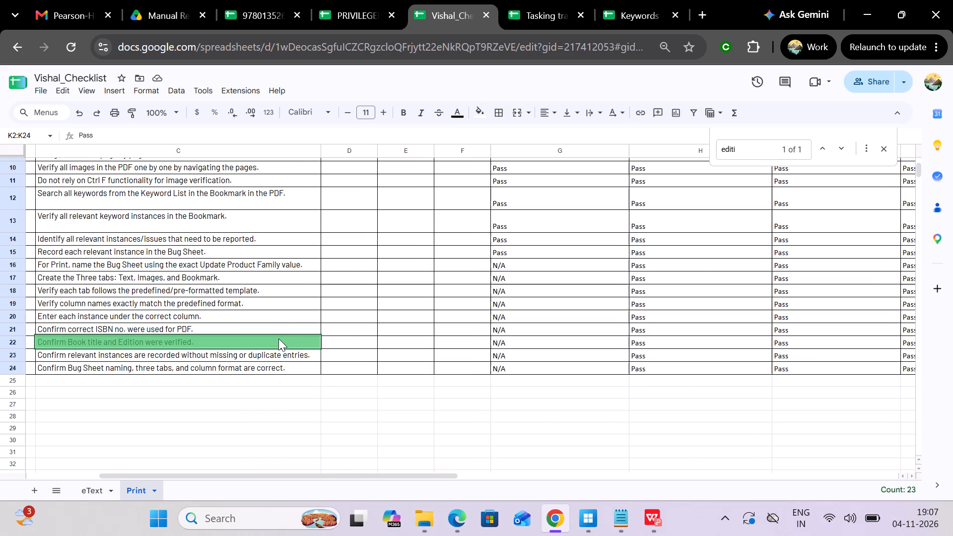
click(278, 338)
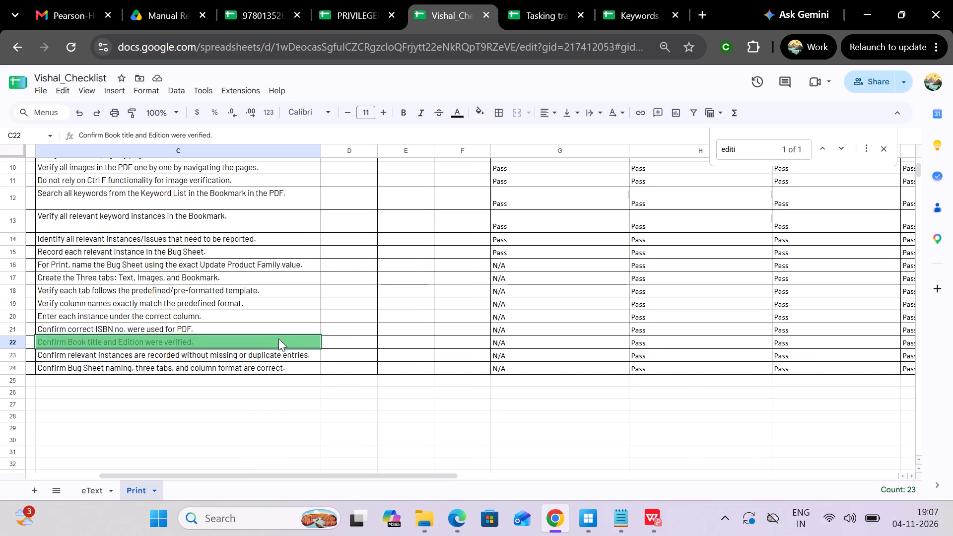
click(341, 342)
key(Right)
key(Right)
key(Right)
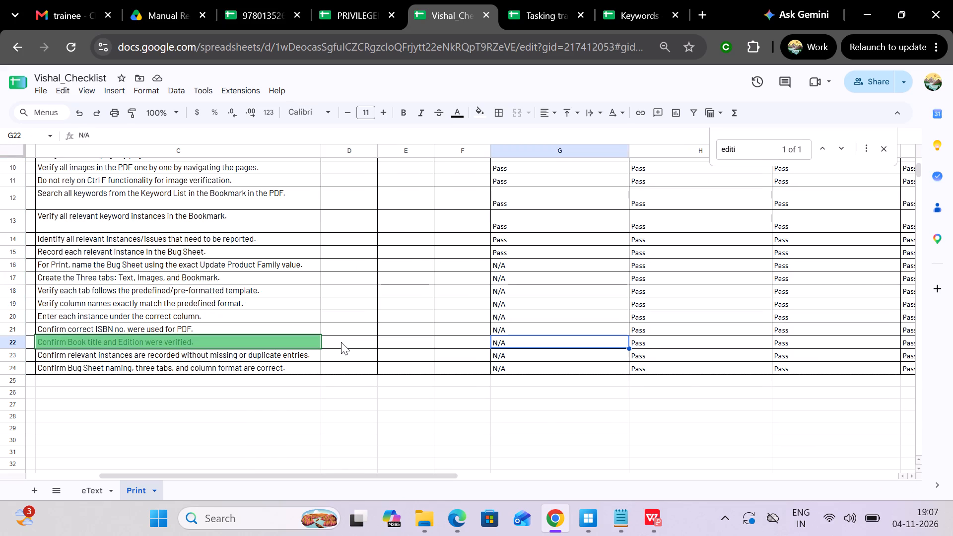
key(Right)
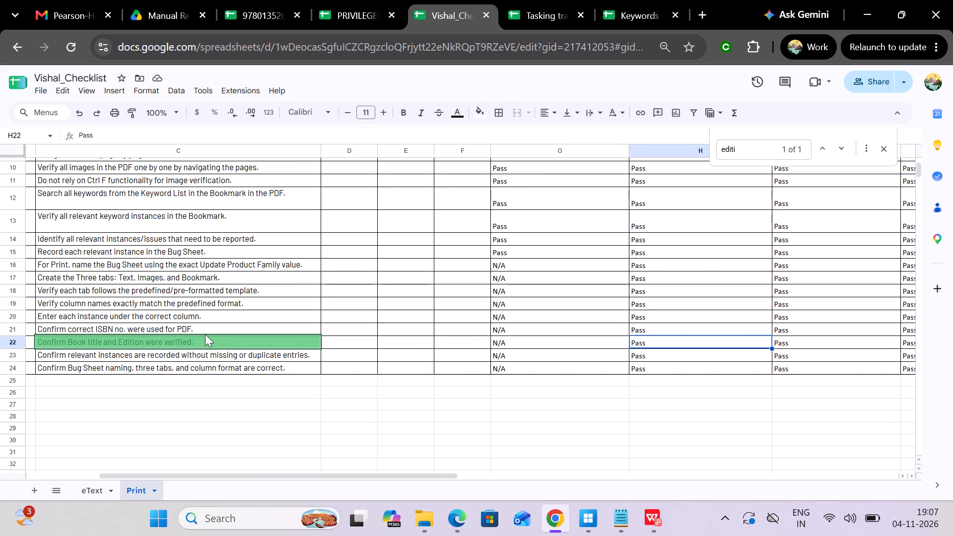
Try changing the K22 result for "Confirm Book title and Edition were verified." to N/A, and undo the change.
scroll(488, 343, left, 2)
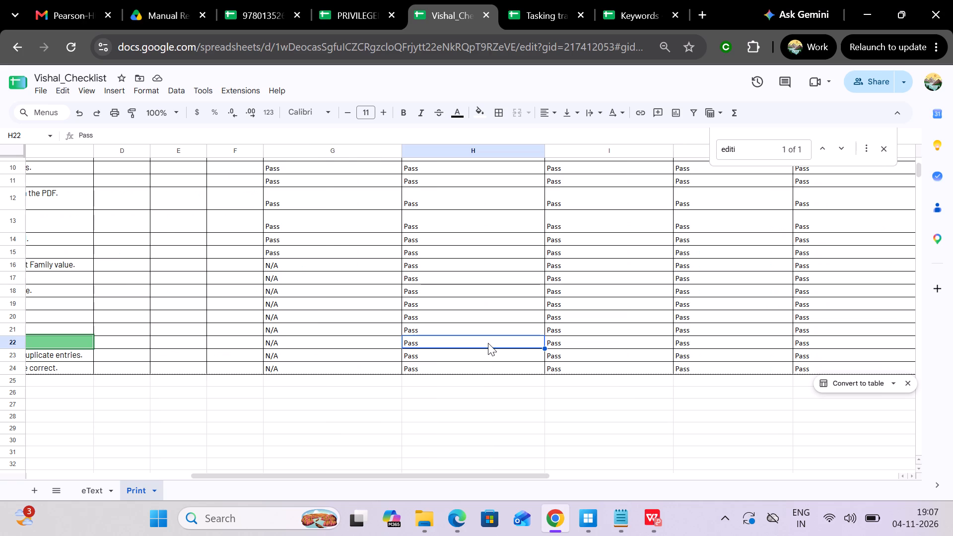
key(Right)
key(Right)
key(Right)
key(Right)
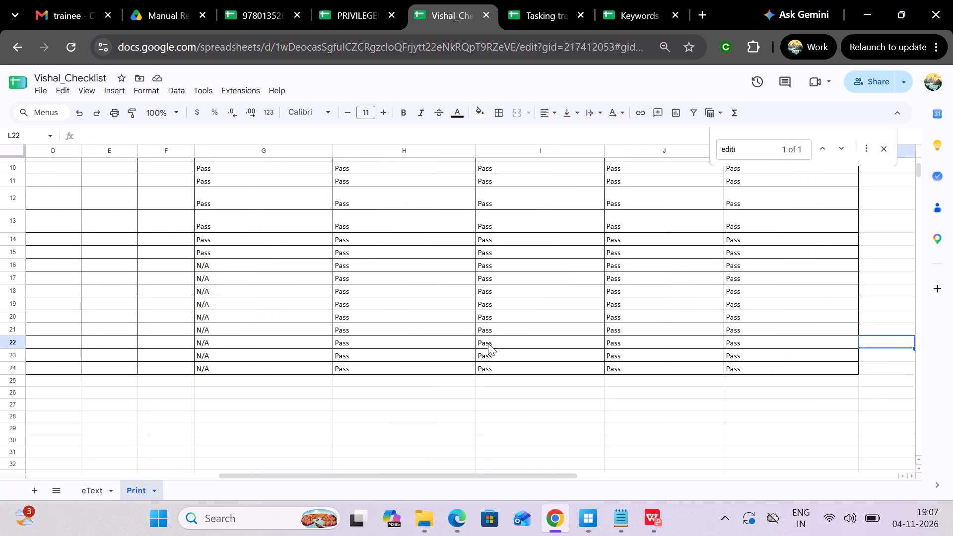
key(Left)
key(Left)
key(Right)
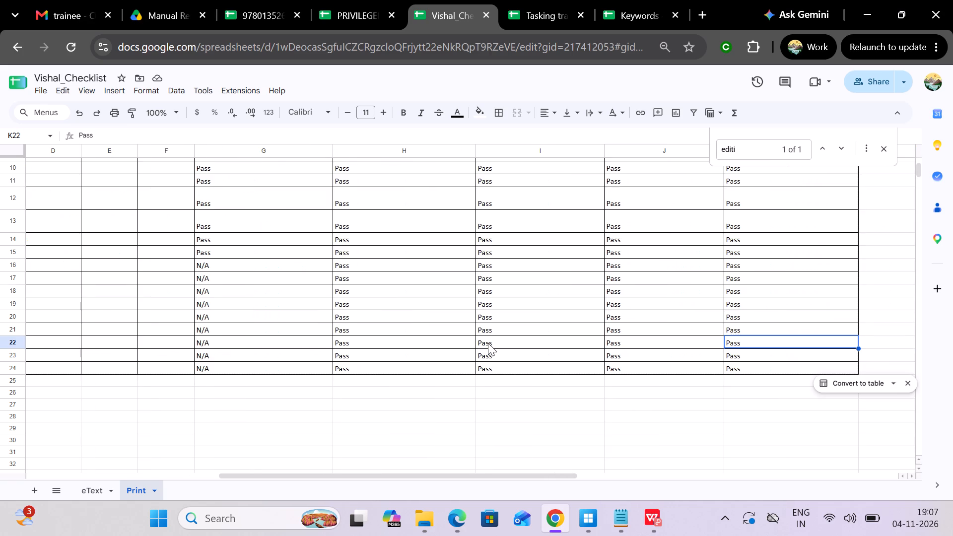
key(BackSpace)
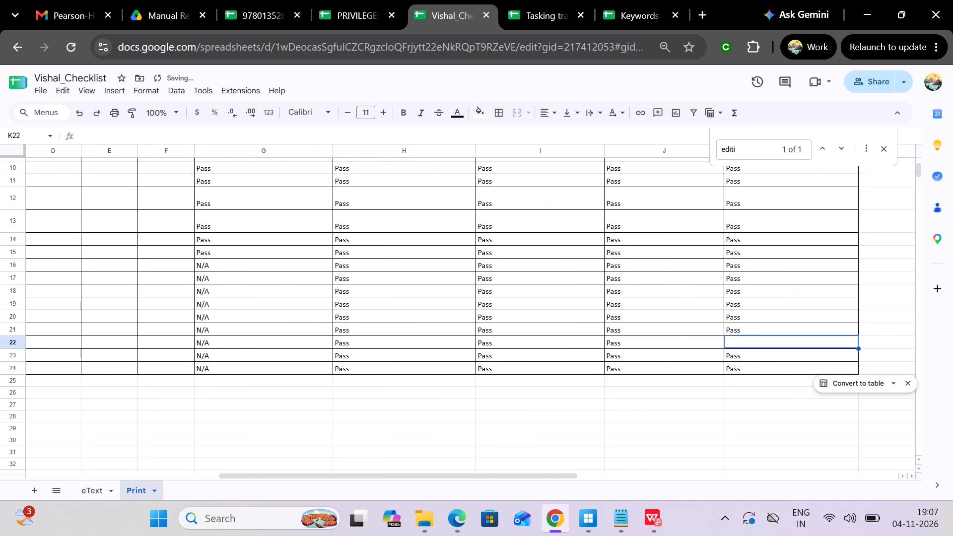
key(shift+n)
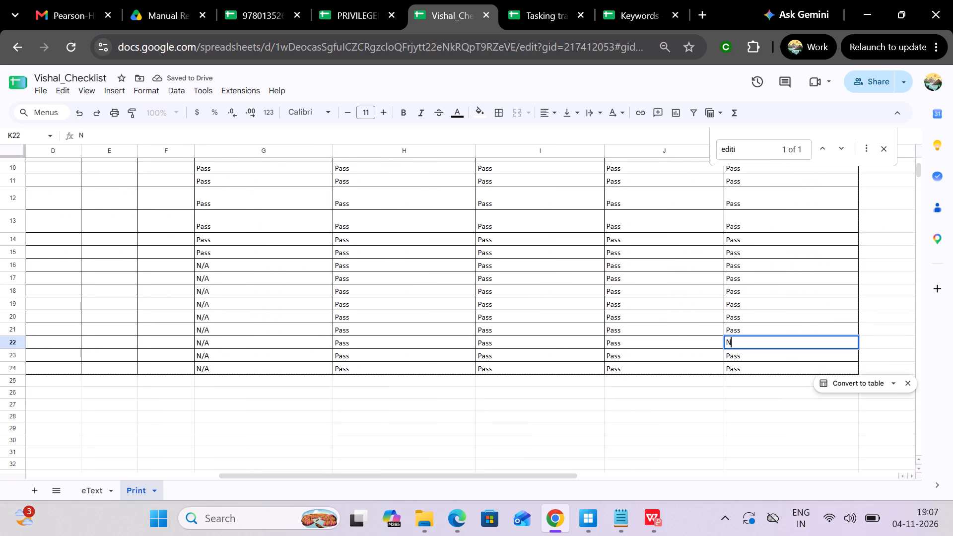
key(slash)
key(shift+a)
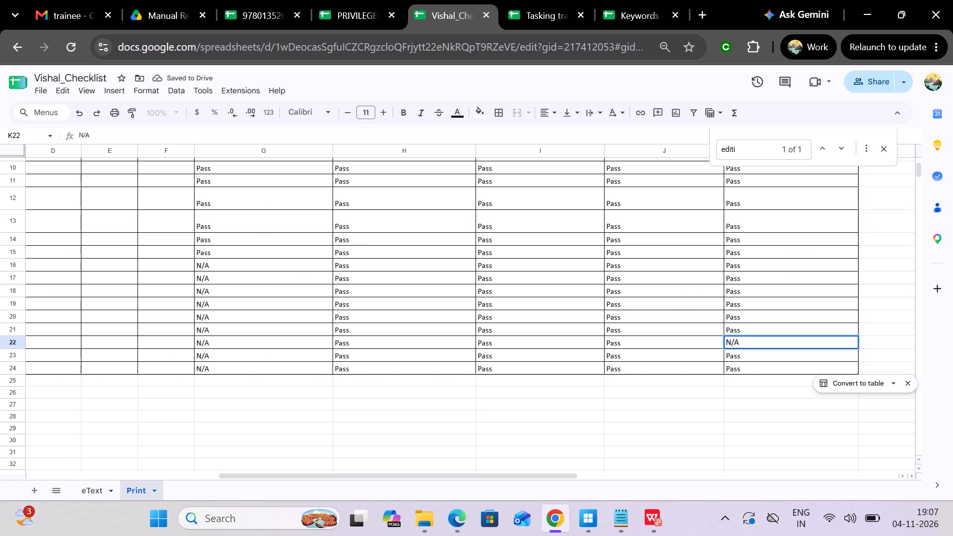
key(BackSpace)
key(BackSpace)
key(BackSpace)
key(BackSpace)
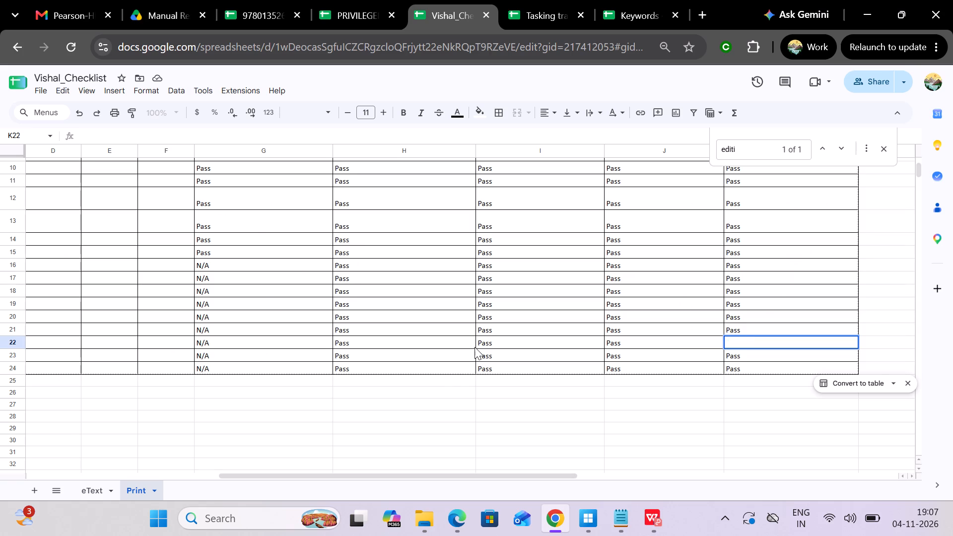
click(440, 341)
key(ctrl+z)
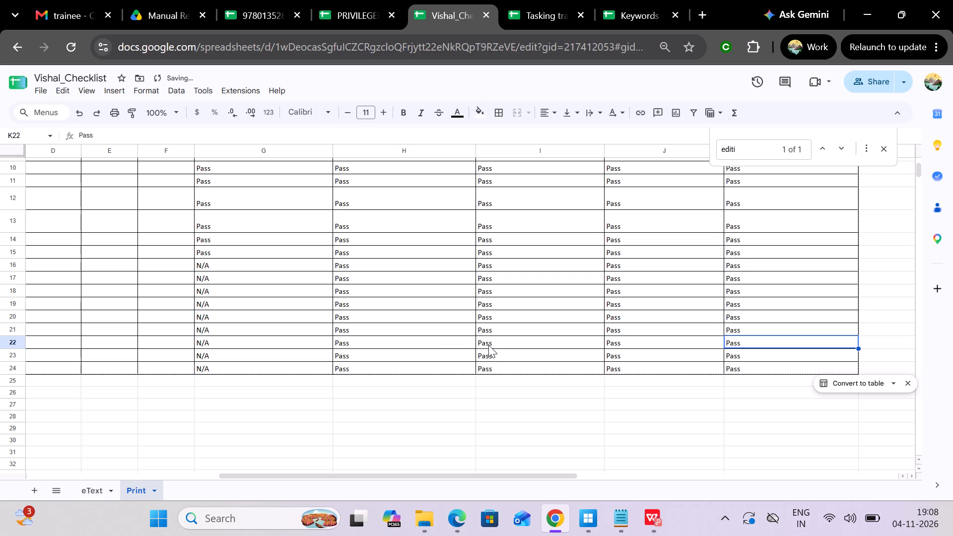
Close the "editi" search and review the dated book headers and results on the Print sheet.
click(550, 336)
scroll(550, 336, up, 10)
scroll(550, 336, down, 3)
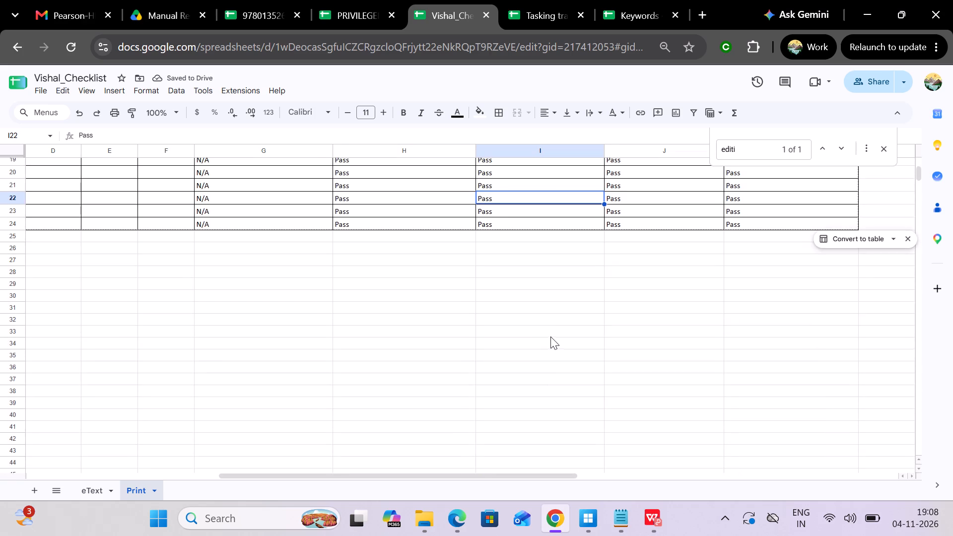
scroll(550, 336, up, 10)
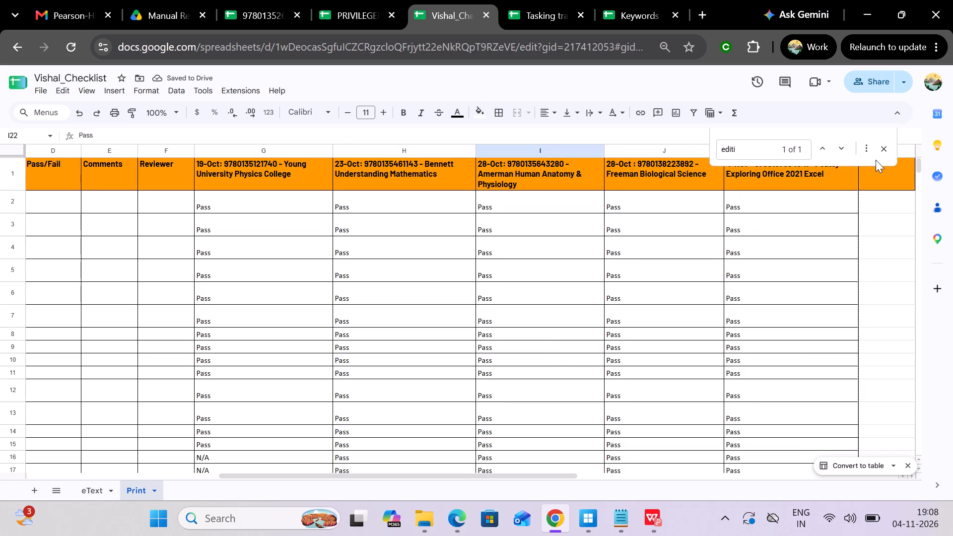
click(879, 153)
scroll(678, 353, up, 2)
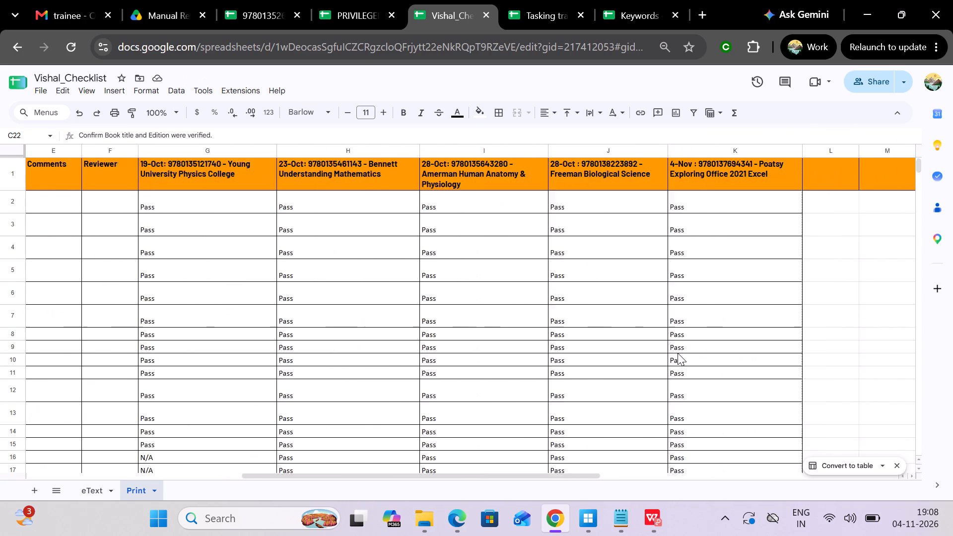
scroll(678, 353, up, 3)
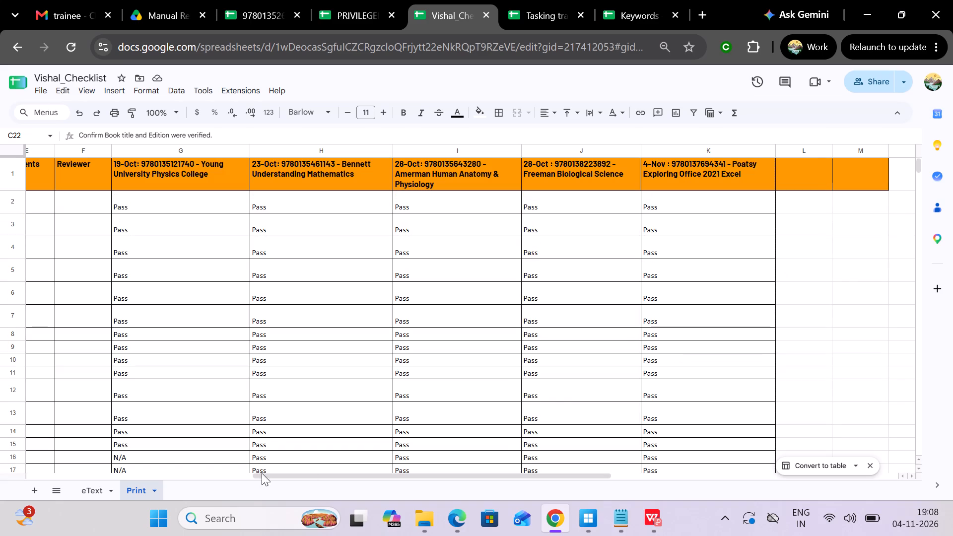
Examine the eText sheet's checklist items and its dated book columns, from Young University Physics College to Poatsy Exploring Office 2021 Access.
click(93, 489)
scroll(460, 430, right, 1)
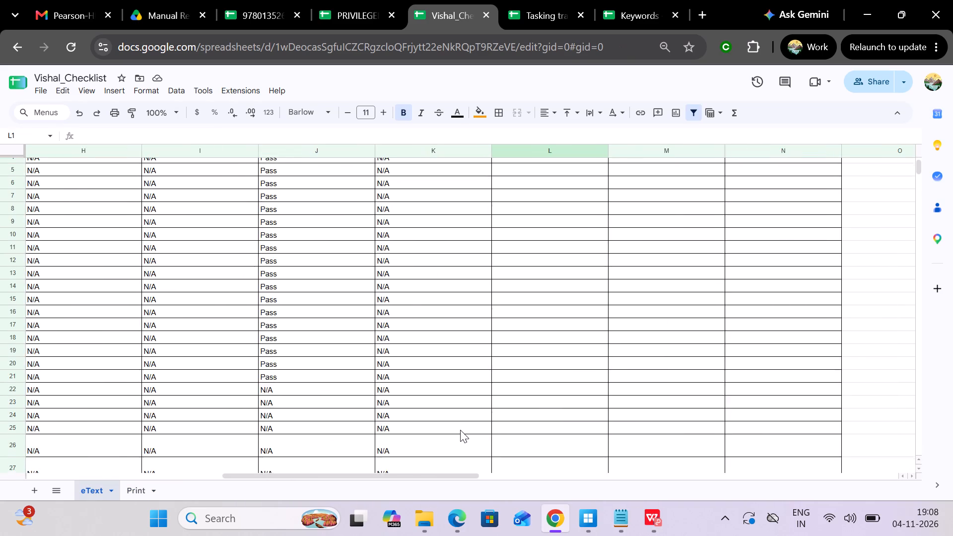
scroll(460, 430, up, 3)
scroll(460, 430, down, 2)
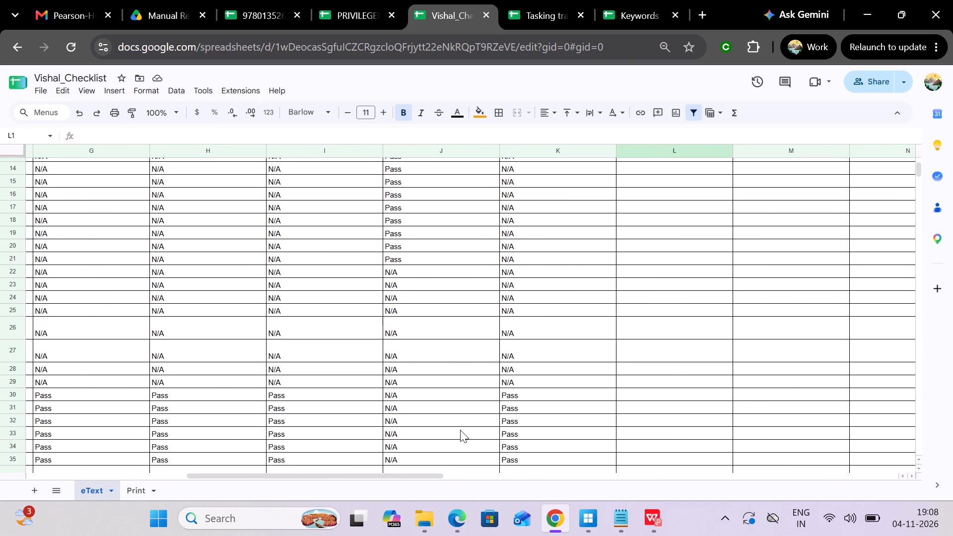
scroll(460, 430, down, 7)
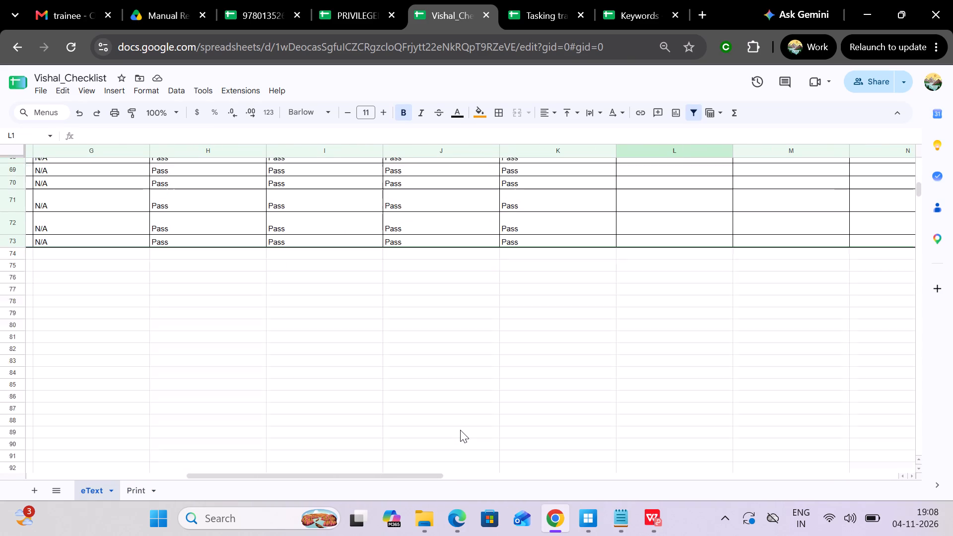
scroll(460, 430, down, 1)
scroll(460, 430, up, 9)
scroll(460, 430, right, 5)
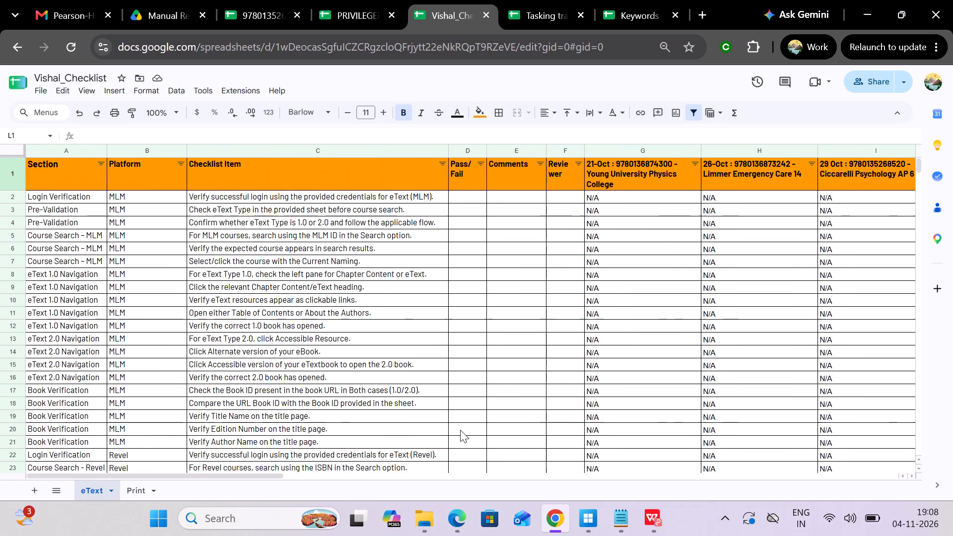
scroll(338, 406, right, 4)
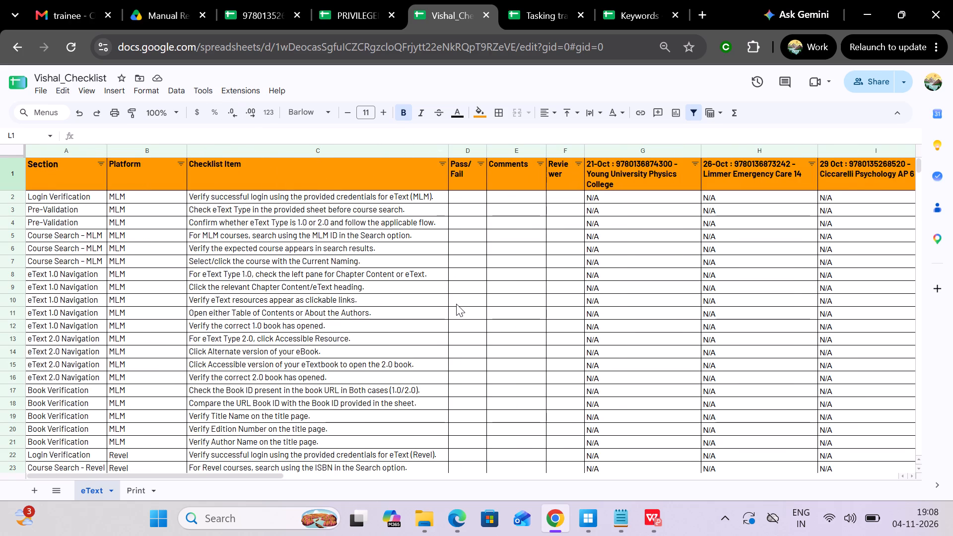
scroll(456, 304, up, 2)
scroll(456, 304, right, 1)
scroll(456, 304, left, 2)
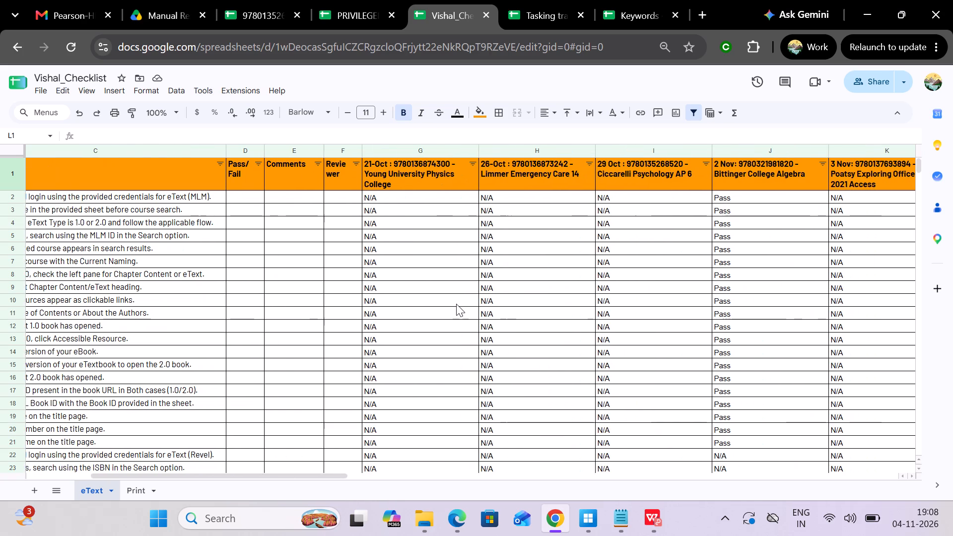
scroll(456, 304, left, 4)
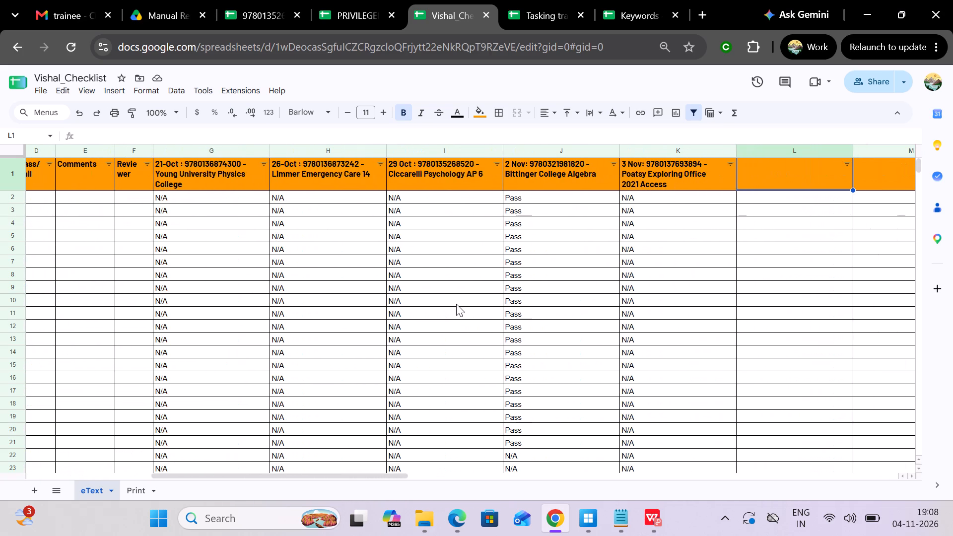
Examine the eText sheet's results in columns G to K down to row 73.
scroll(456, 304, down, 1)
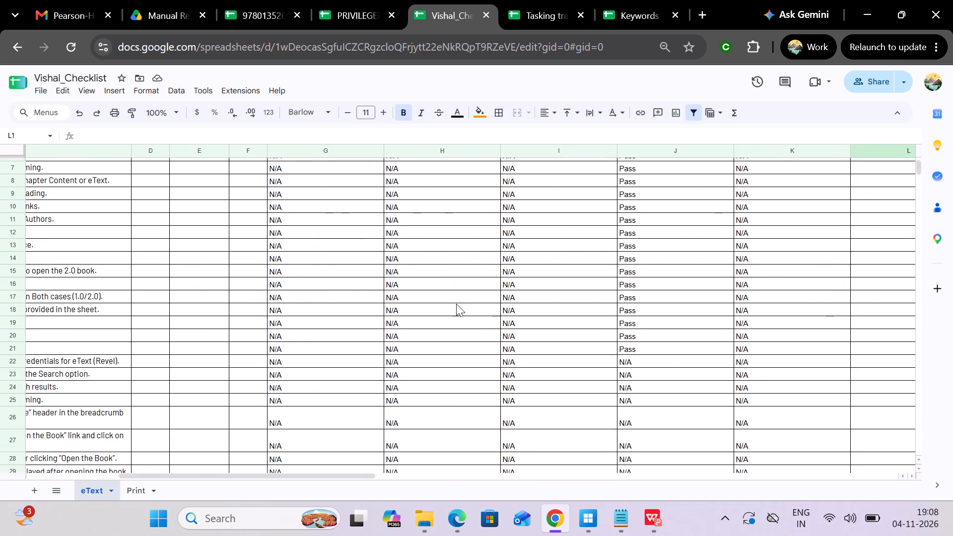
scroll(456, 304, down, 3)
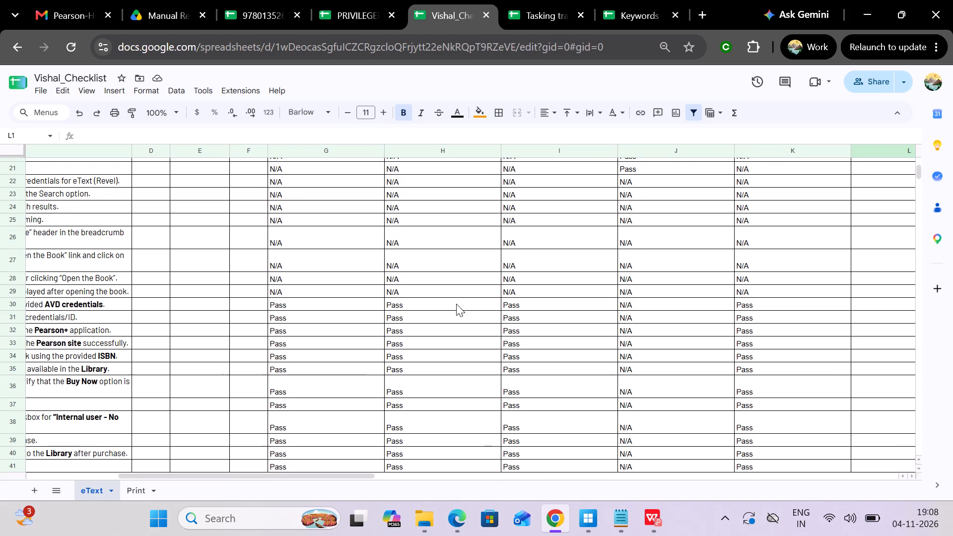
scroll(456, 304, down, 1)
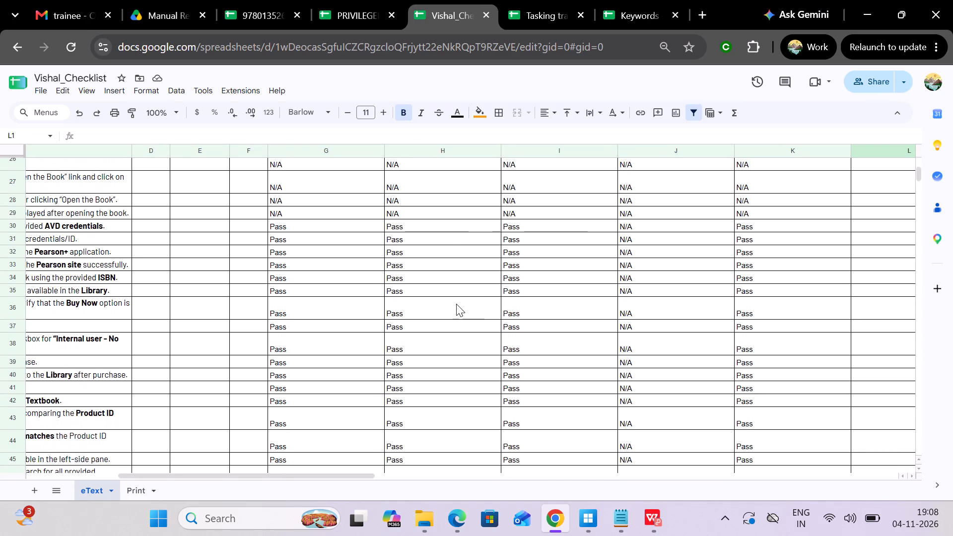
scroll(456, 304, down, 3)
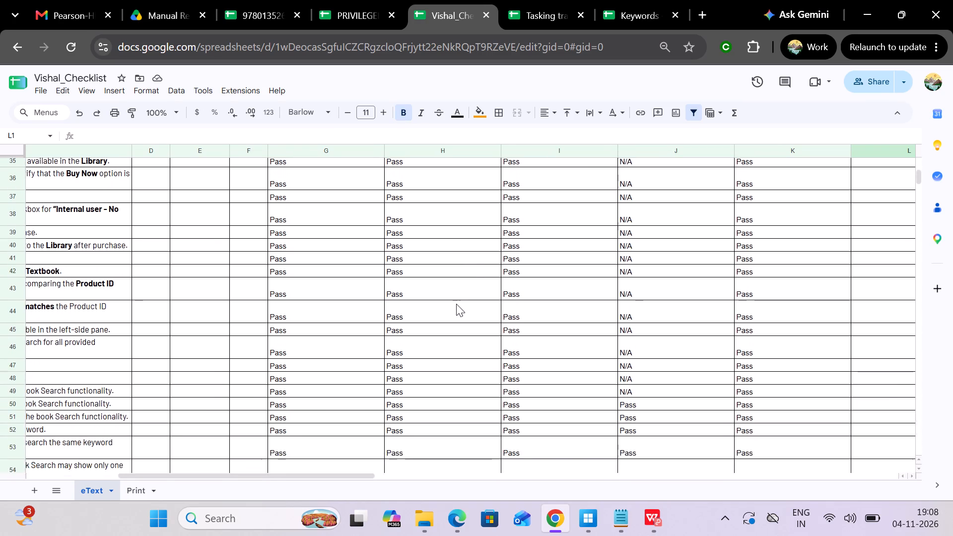
scroll(456, 304, down, 3)
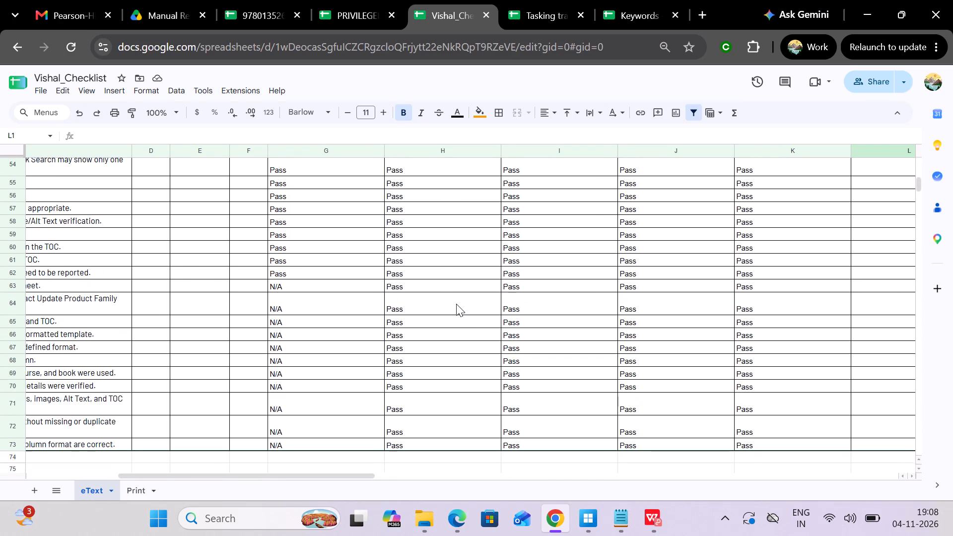
scroll(456, 304, down, 2)
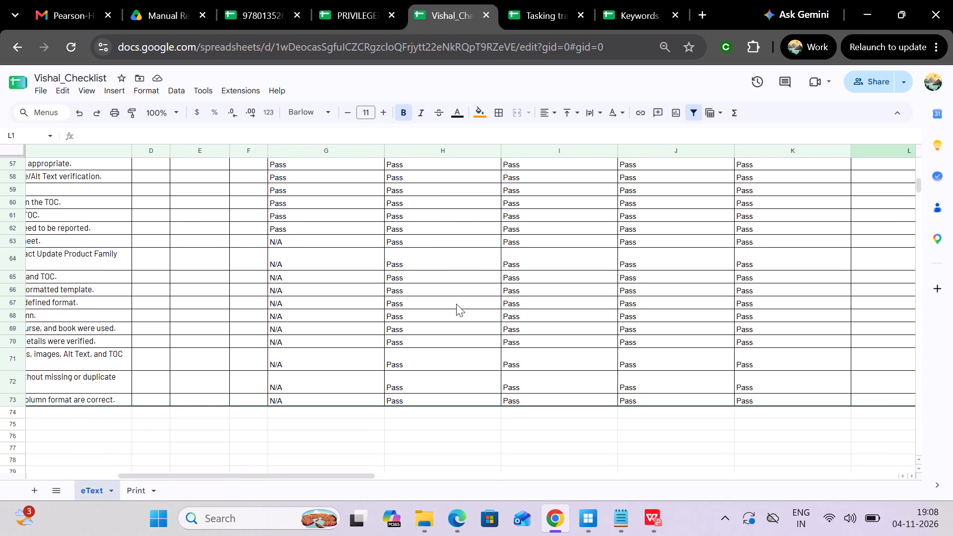
Examine the eText sheet's Revel checklist items in rows 22 to 29 and their results in G22:G29.
scroll(456, 304, right, 2)
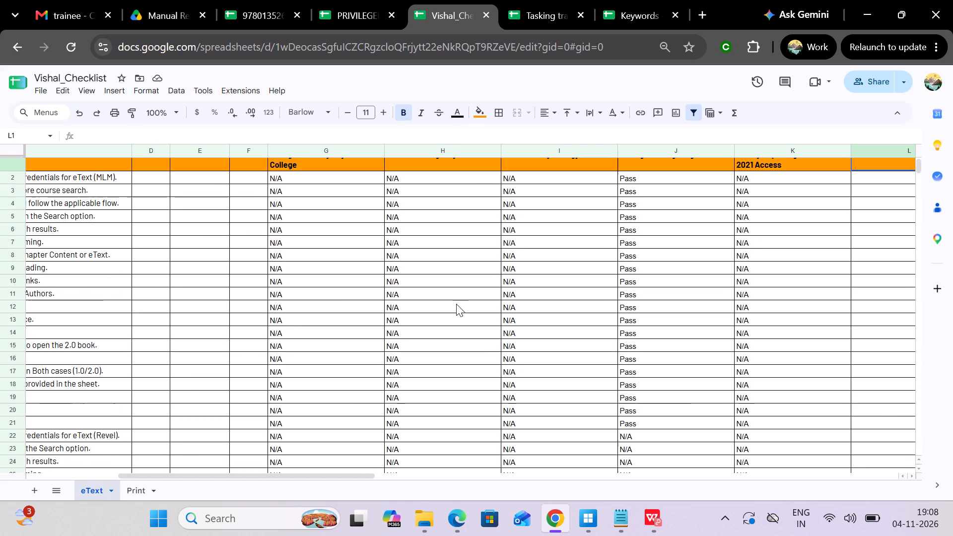
scroll(456, 304, left, 9)
scroll(456, 304, right, 8)
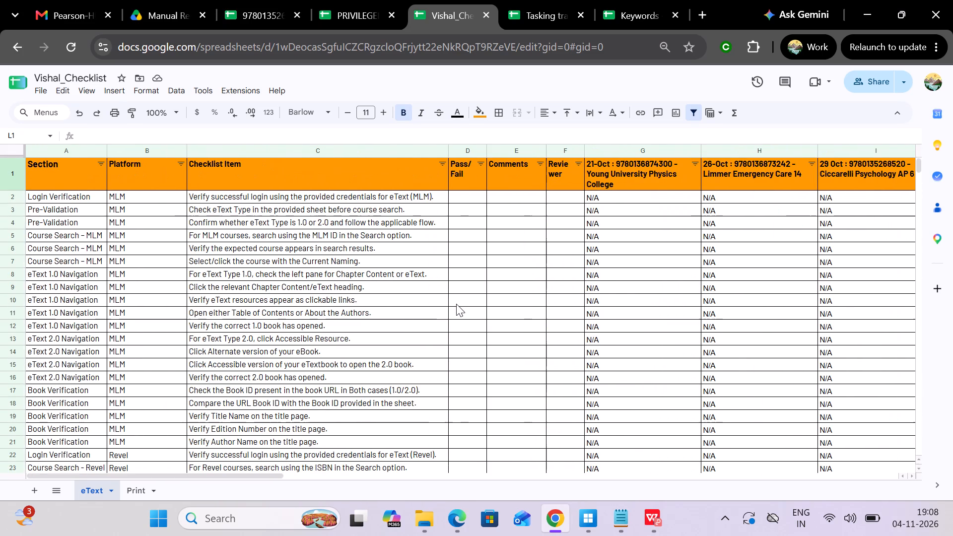
scroll(280, 323, down, 2)
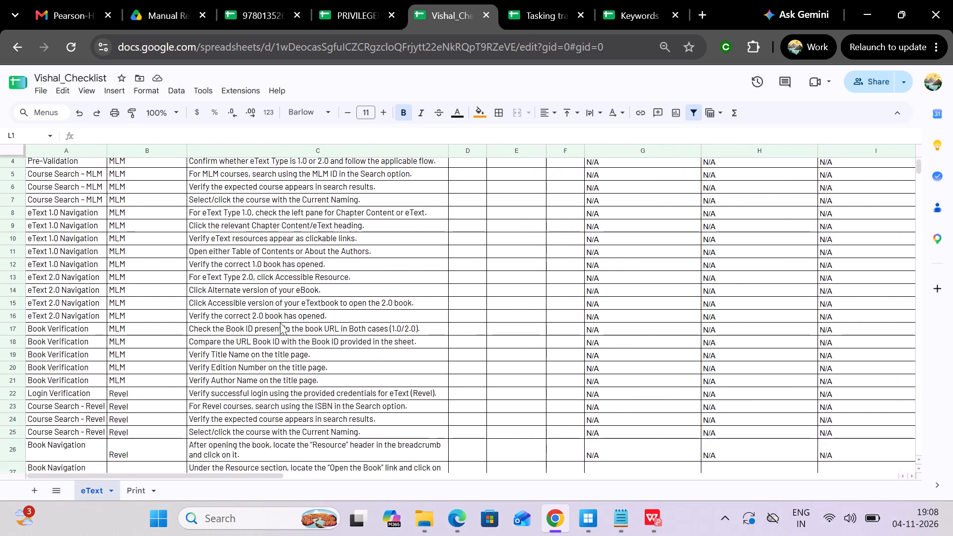
scroll(280, 323, down, 1)
scroll(439, 365, left, 1)
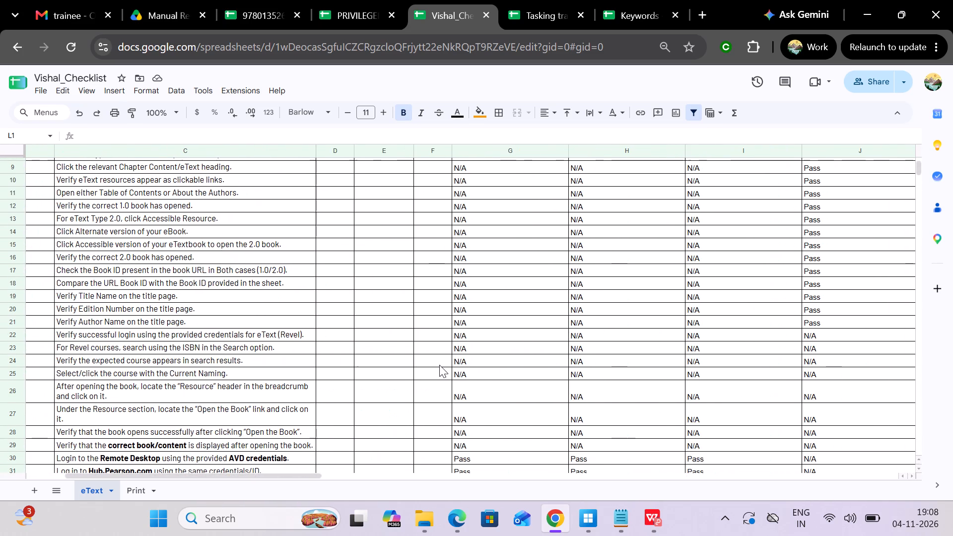
scroll(439, 365, right, 1)
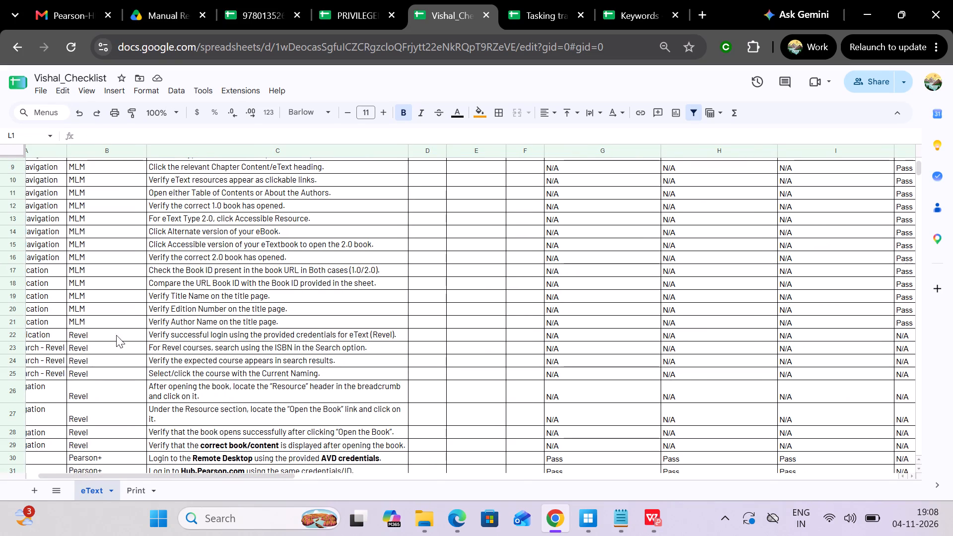
drag(107, 337, 106, 429)
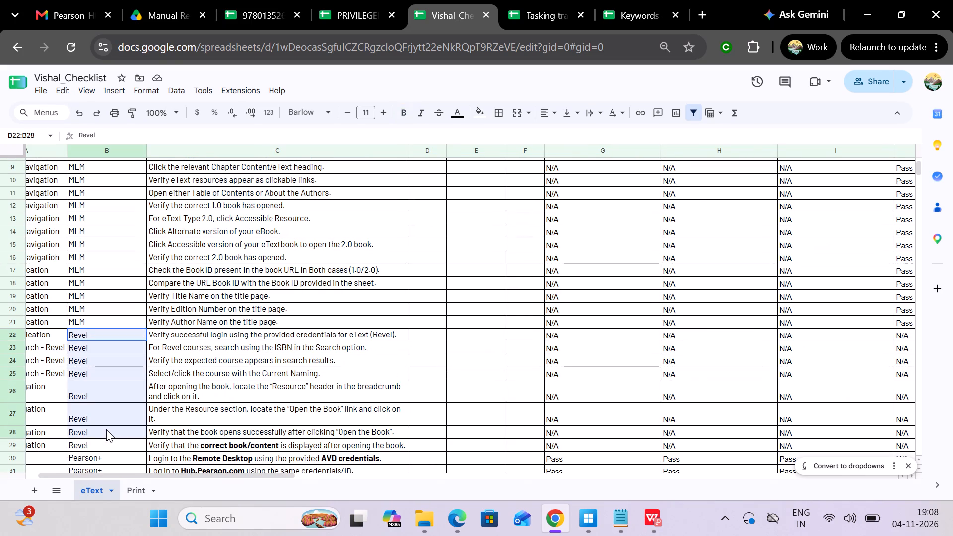
drag(106, 429, 107, 441)
scroll(107, 441, left, 2)
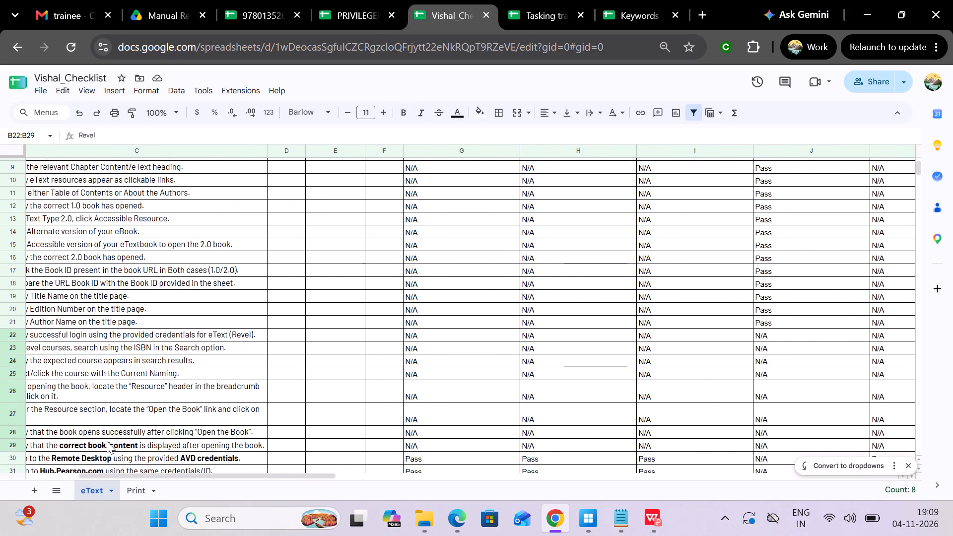
scroll(107, 441, left, 3)
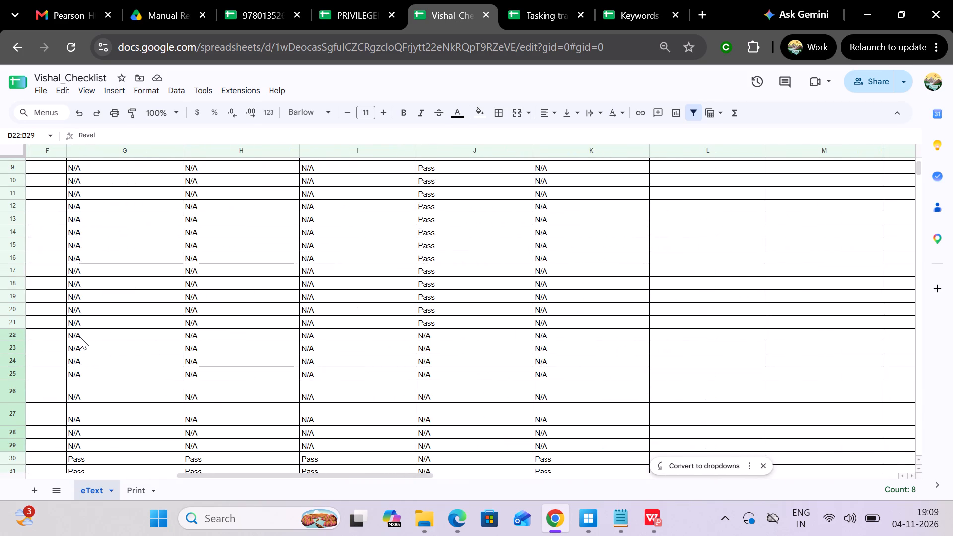
drag(80, 337, 81, 441)
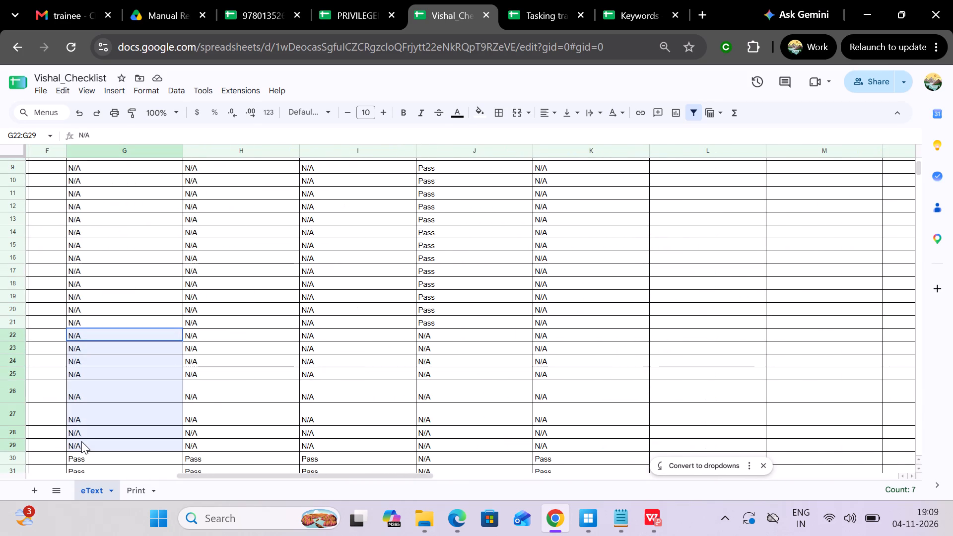
Examine the eText sheet's Revel results across G22:K29 and compare them with the checklist items by platform.
drag(81, 441, 435, 445)
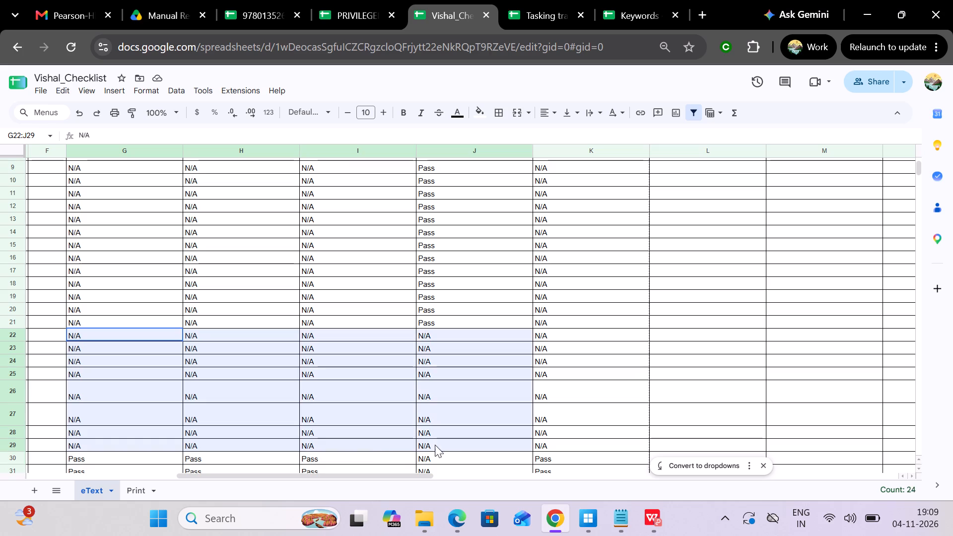
drag(435, 445, 567, 444)
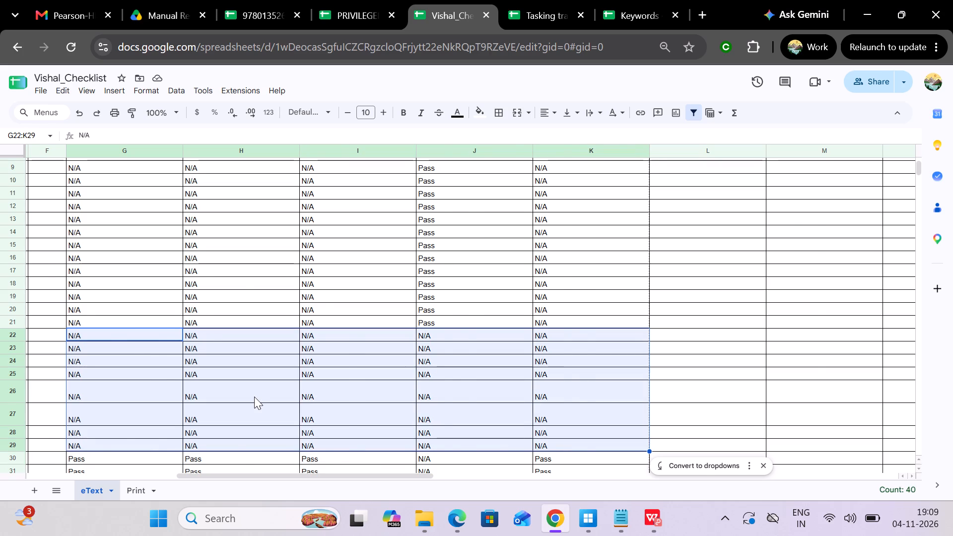
scroll(254, 397, right, 9)
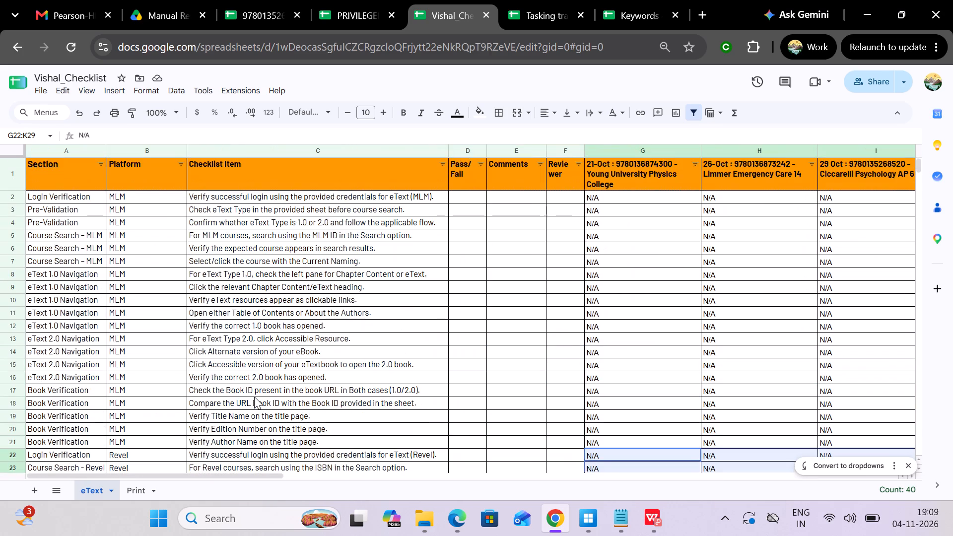
click(322, 392)
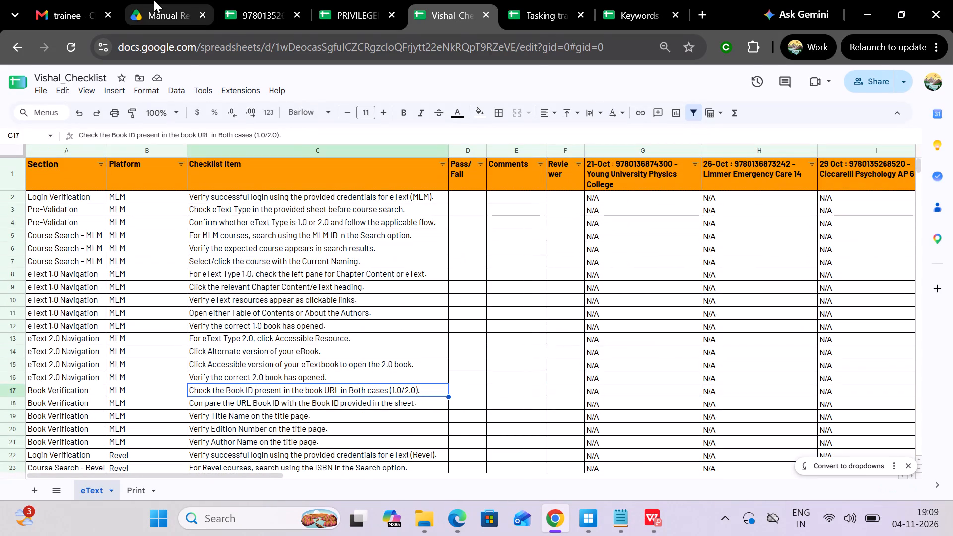
In Google Drive, search for "manual" and open the Checklist folder inside the Manual Results folder.
click(154, 0)
scroll(390, 374, up, 9)
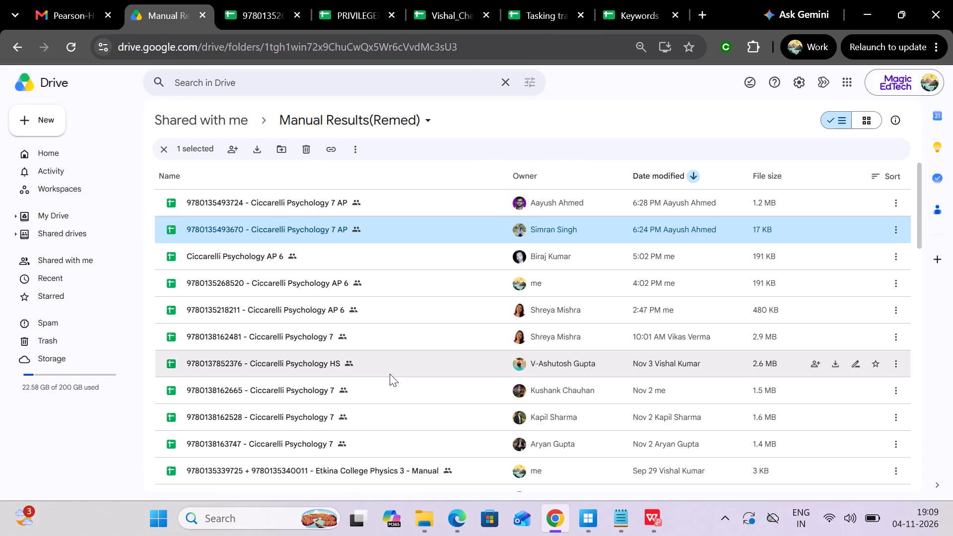
click(339, 83)
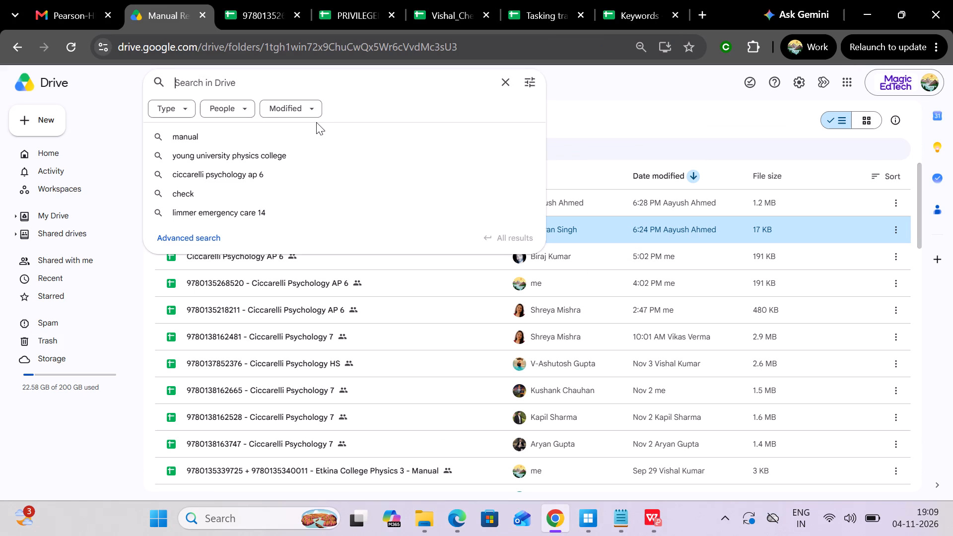
text(manual)
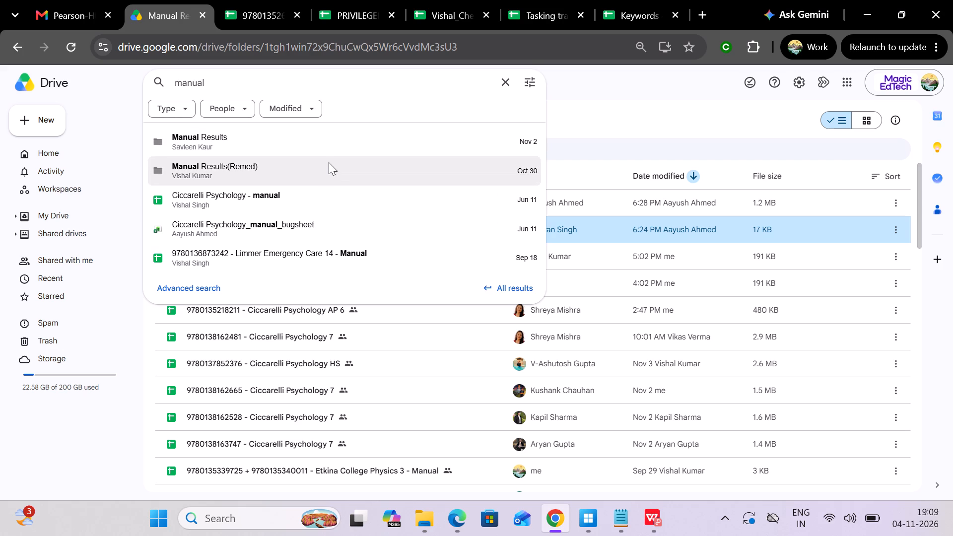
click(326, 149)
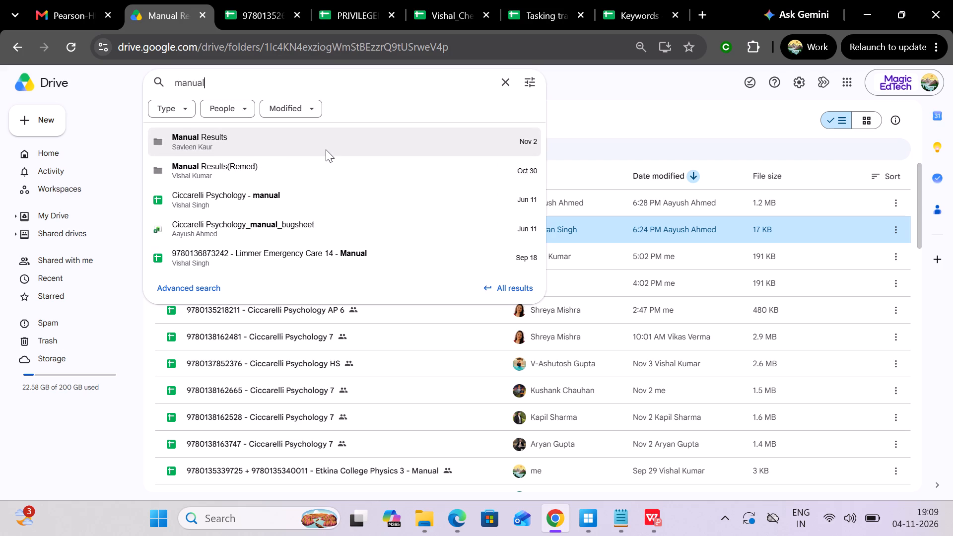
double_click(347, 205)
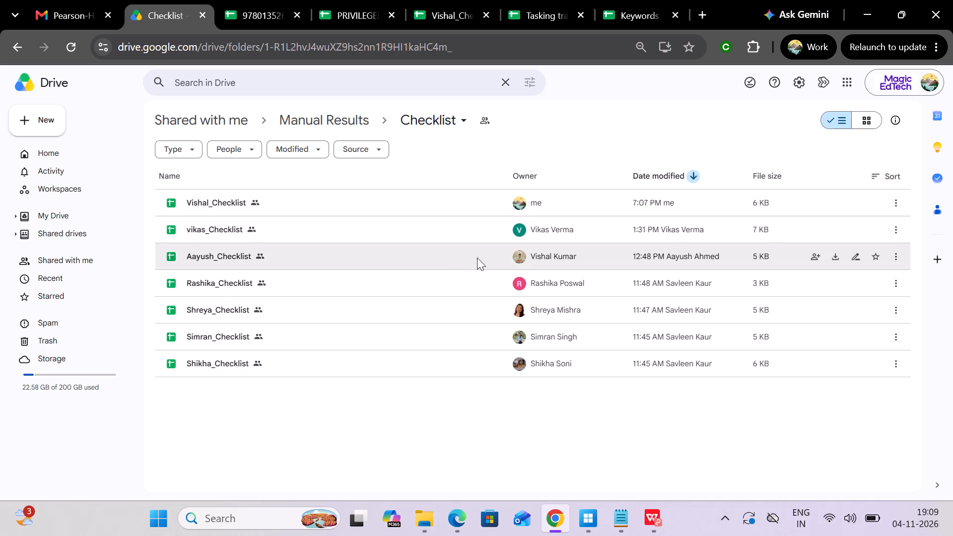
Open vikas_Checklist to examine the eText sheet's dated book columns and results, closing the file when done.
double_click(486, 237)
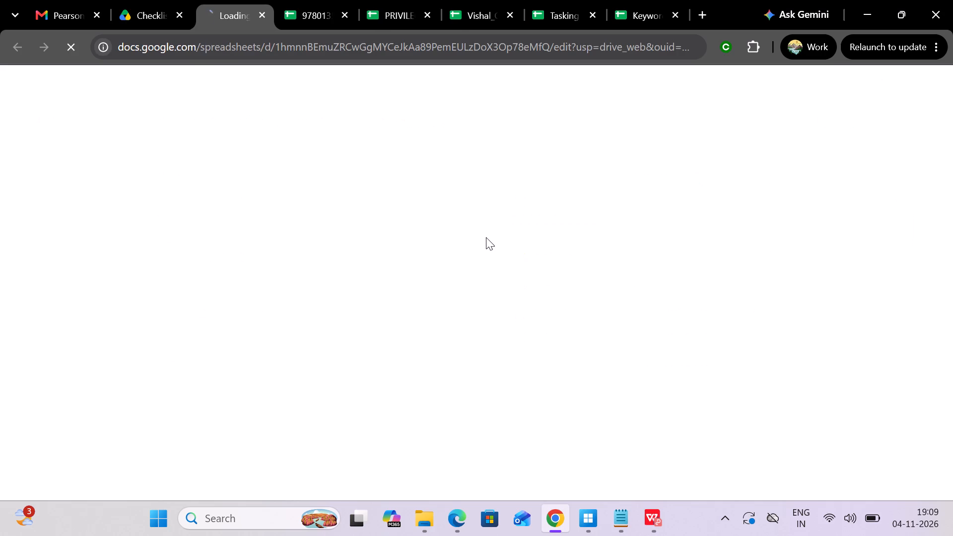
scroll(486, 237, left, 3)
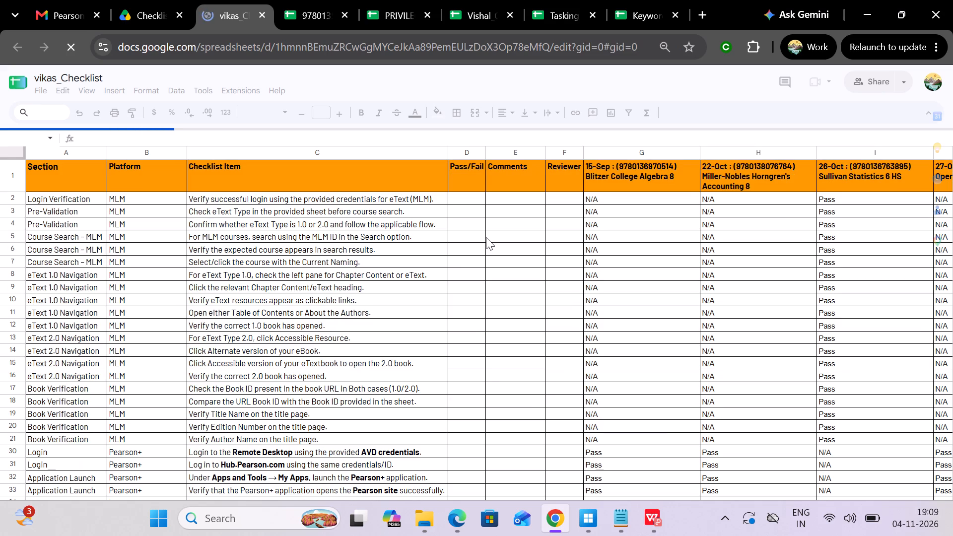
scroll(486, 237, left, 2)
scroll(486, 237, right, 3)
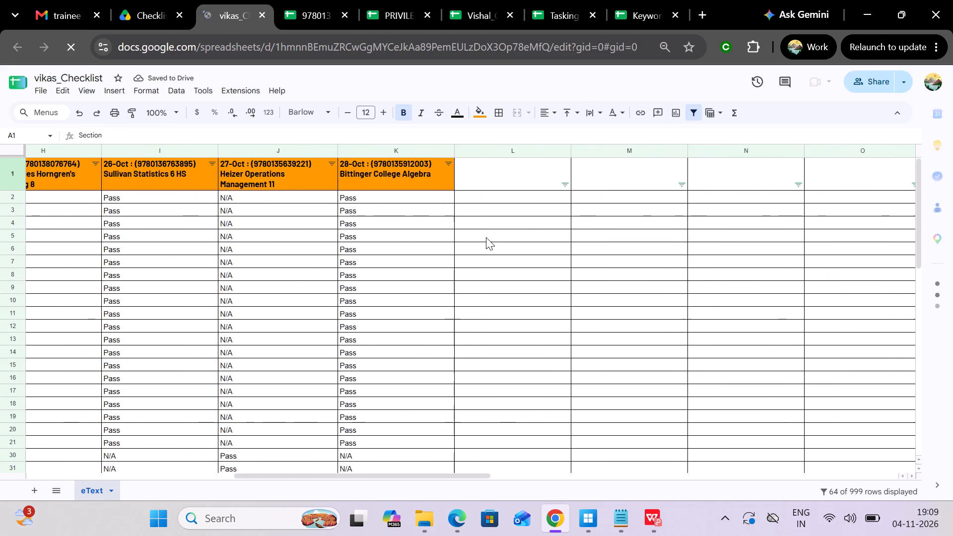
scroll(486, 237, right, 1)
scroll(486, 237, up, 1)
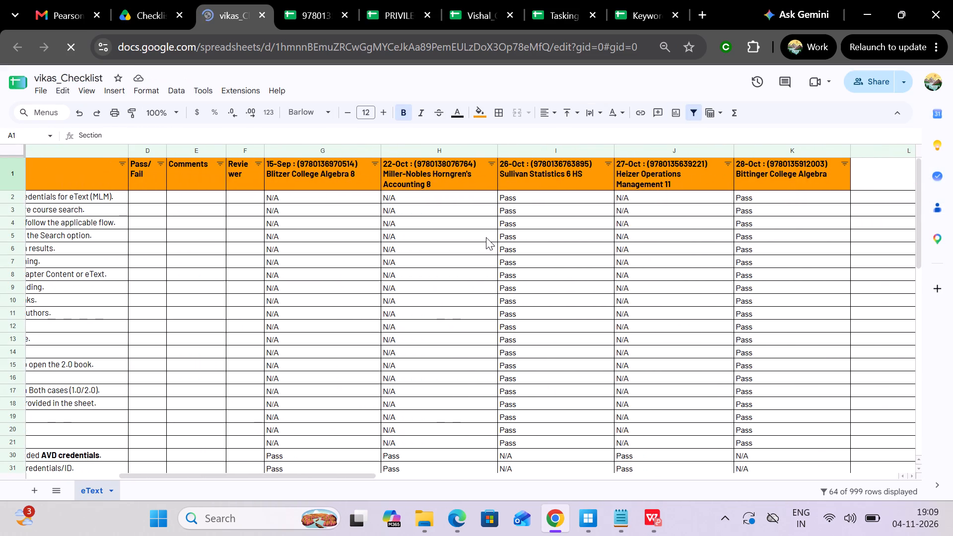
scroll(486, 237, up, 1)
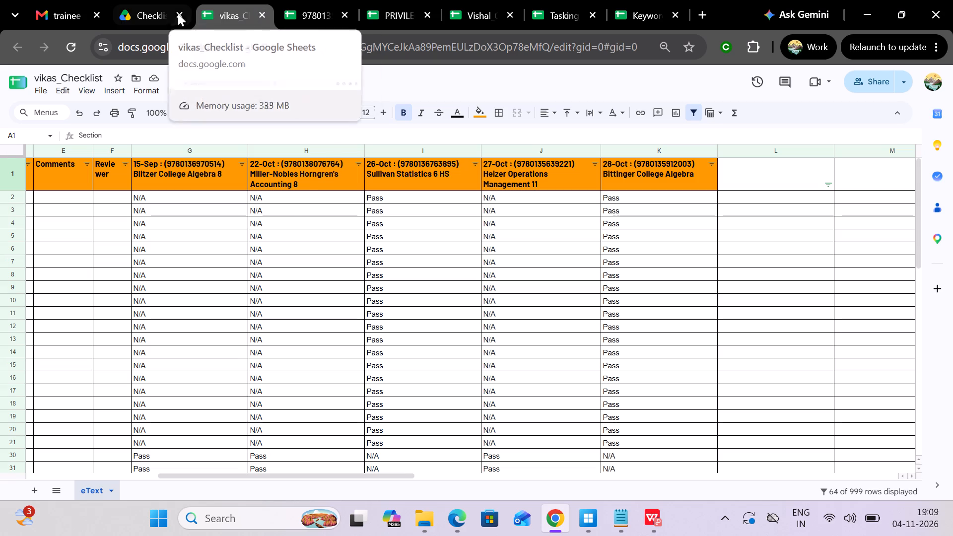
click(259, 16)
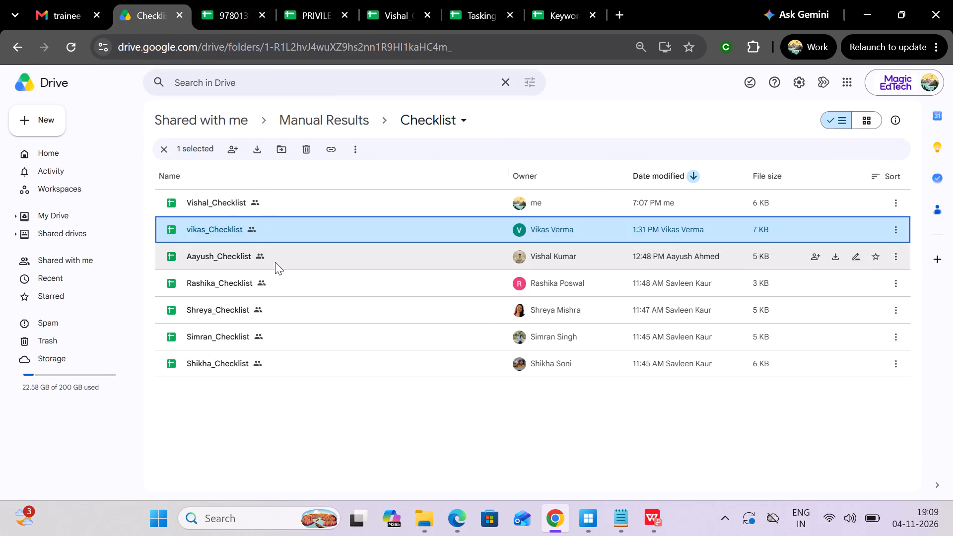
Open Aayush_Checklist to examine the book columns and results on its eText and Print sheets, closing the file when done.
double_click(305, 257)
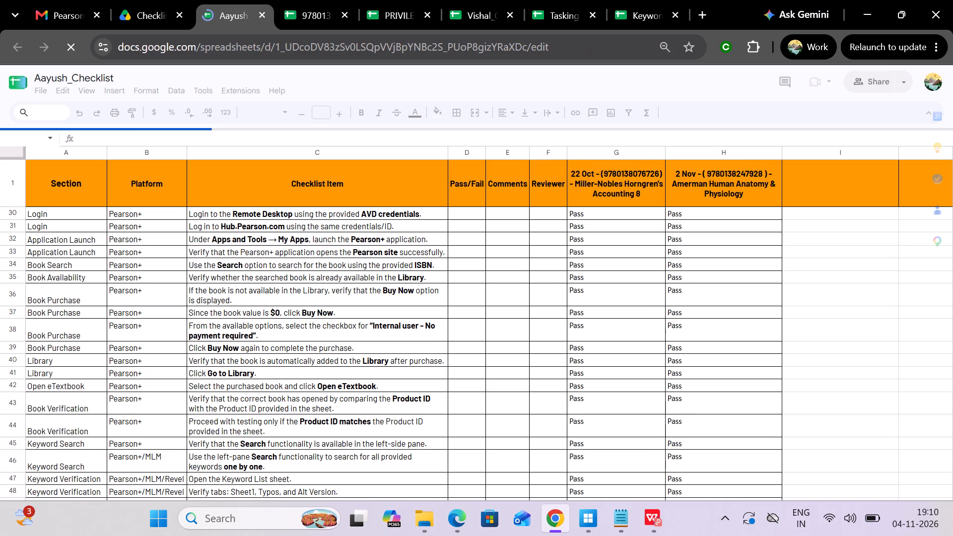
scroll(357, 392, down, 1)
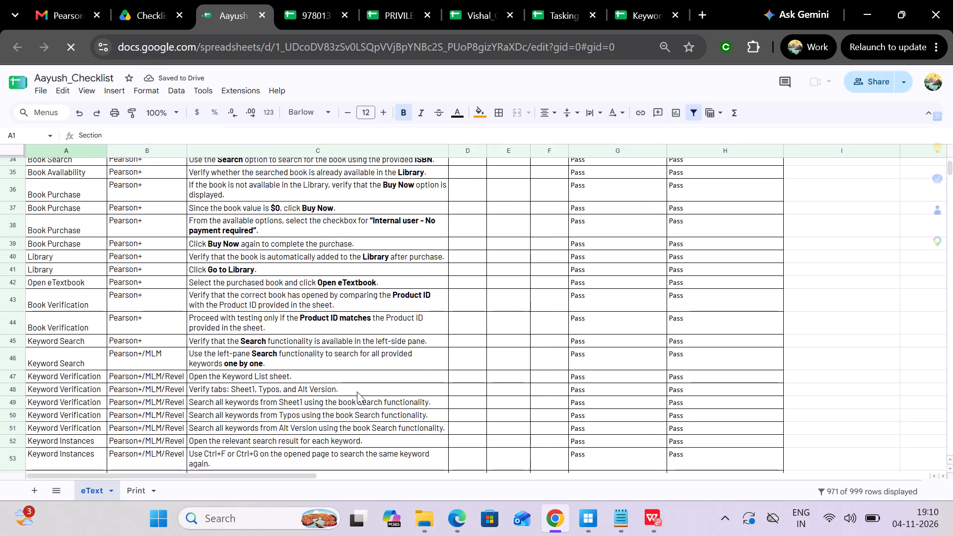
scroll(357, 392, up, 2)
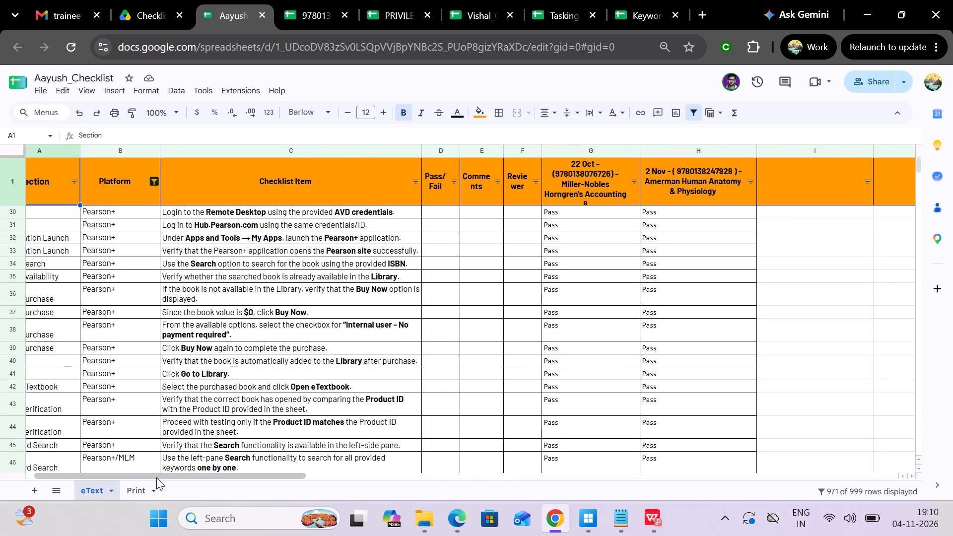
click(140, 481)
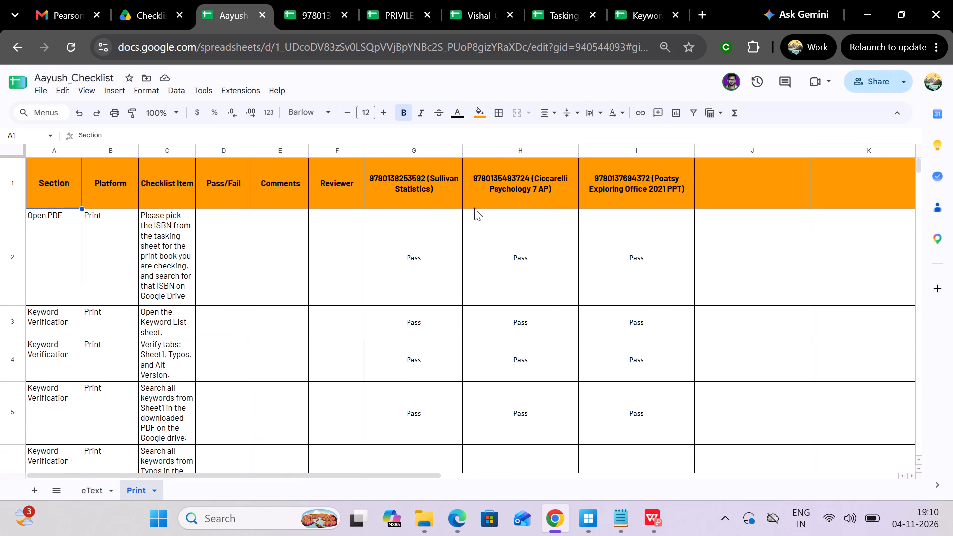
click(266, 8)
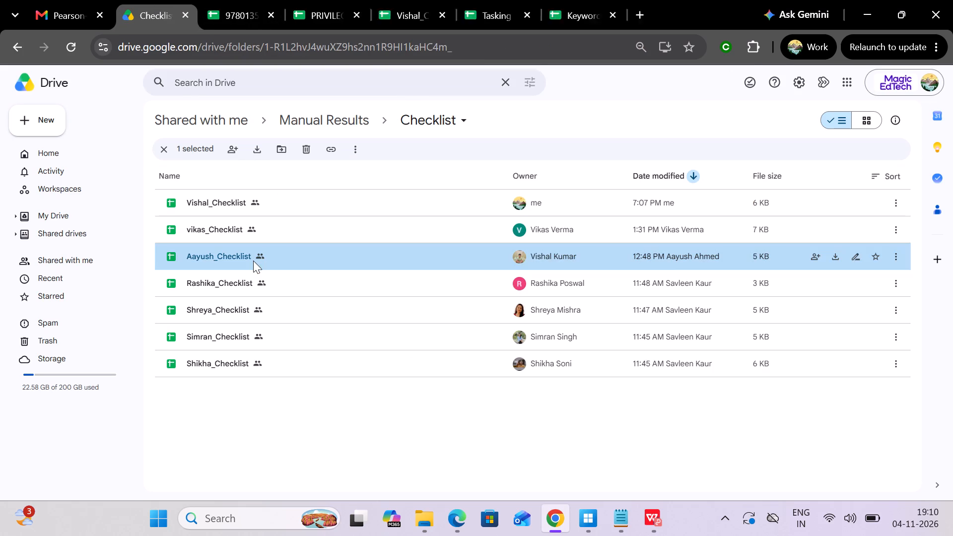
Open Rashika_Checklist and examine the eText sheet's dated book columns and their results.
double_click(276, 293)
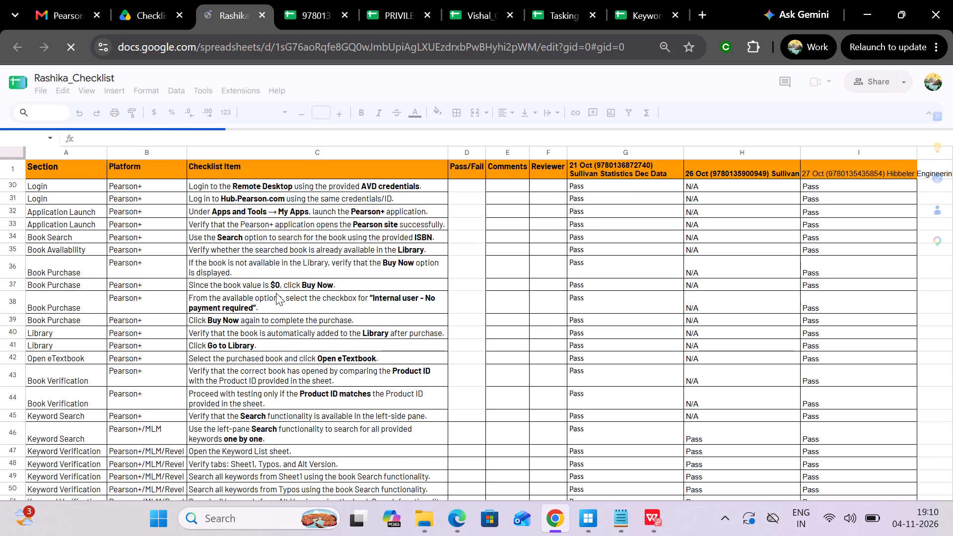
scroll(276, 293, left, 1)
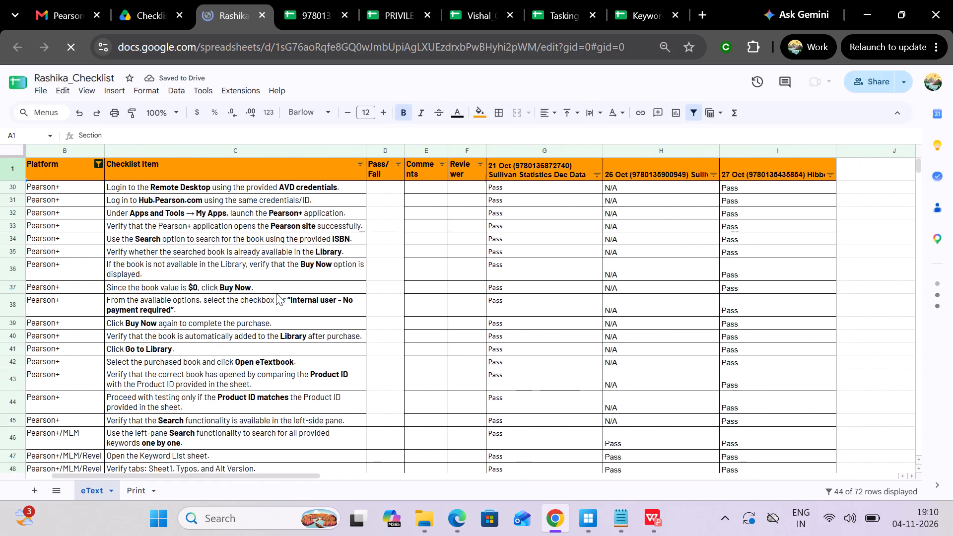
scroll(276, 293, left, 2)
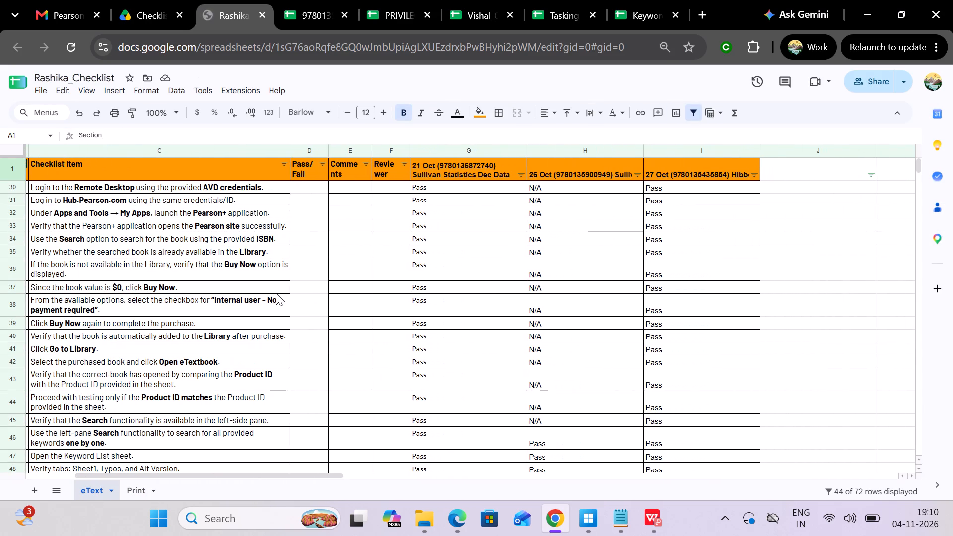